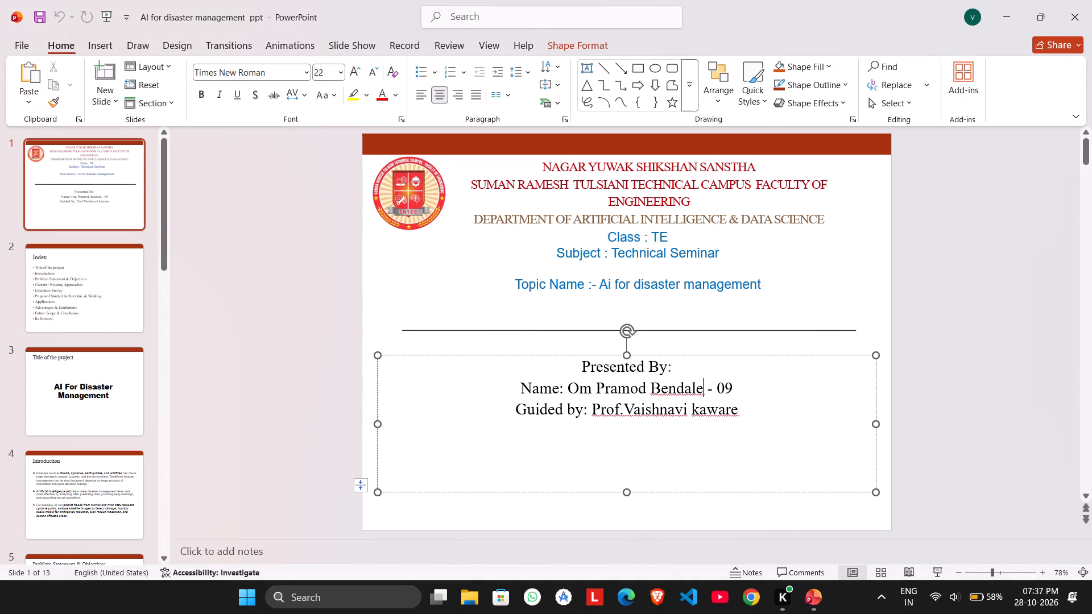
Replace the presenter's name on the Name line of the title slide with the new presenter's full name.
key("BackSpace")
key("BackSpace")
key("BackSpace")
key("BackSpace")
key("BackSpace")
key("BackSpace")
key("BackSpace")
key("BackSpace")
key("BackSpace")
key("BackSpace")
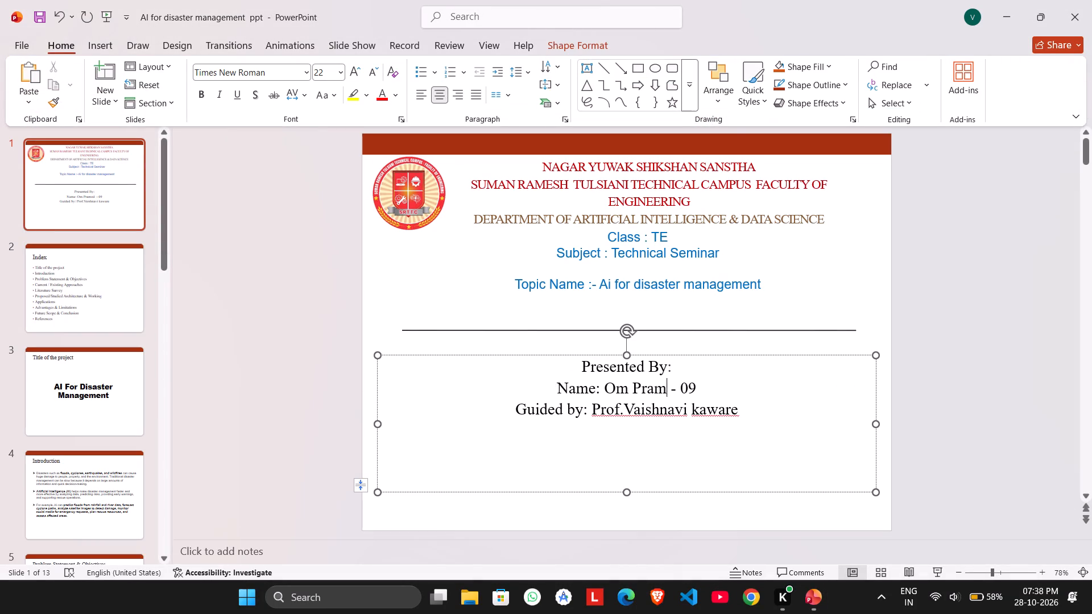
key("BackSpace")
key("BackSpace")
key("BackSpace")
key("BackSpace")
key("BackSpace")
key("BackSpace")
key("BackSpace")
key("BackSpace")
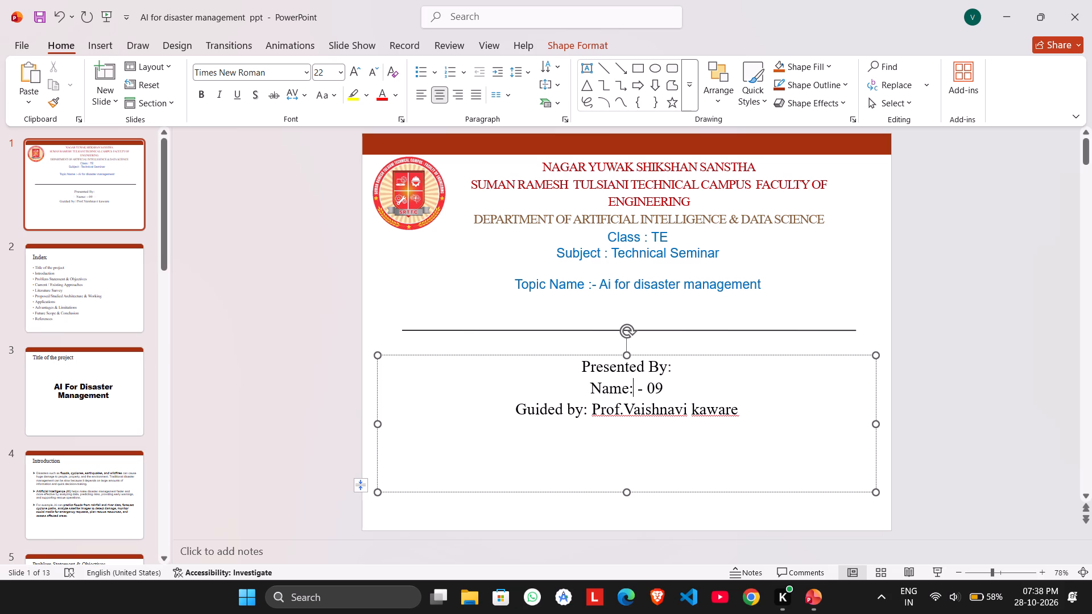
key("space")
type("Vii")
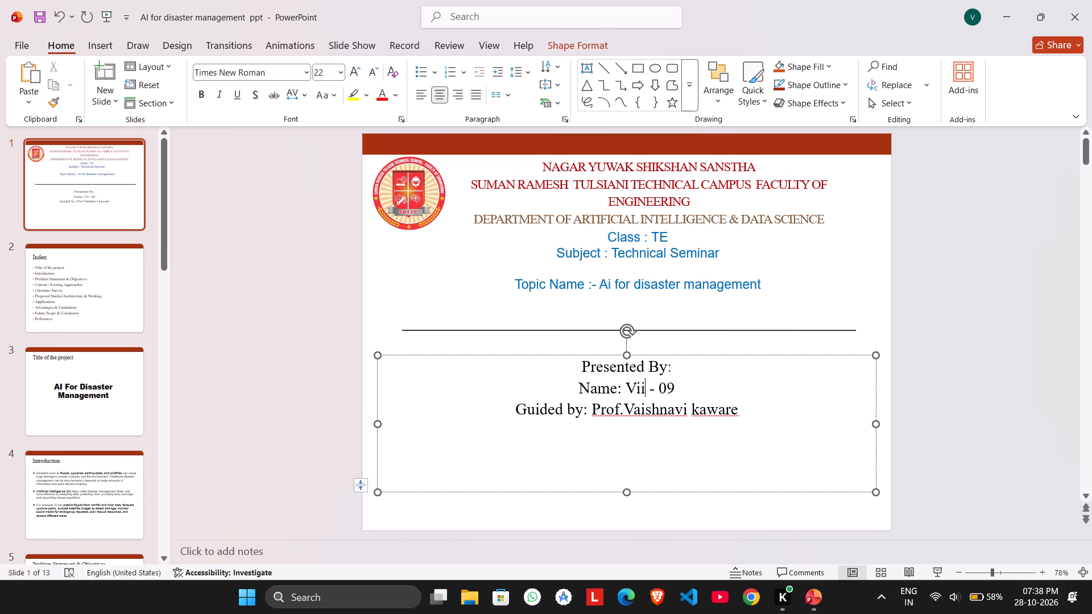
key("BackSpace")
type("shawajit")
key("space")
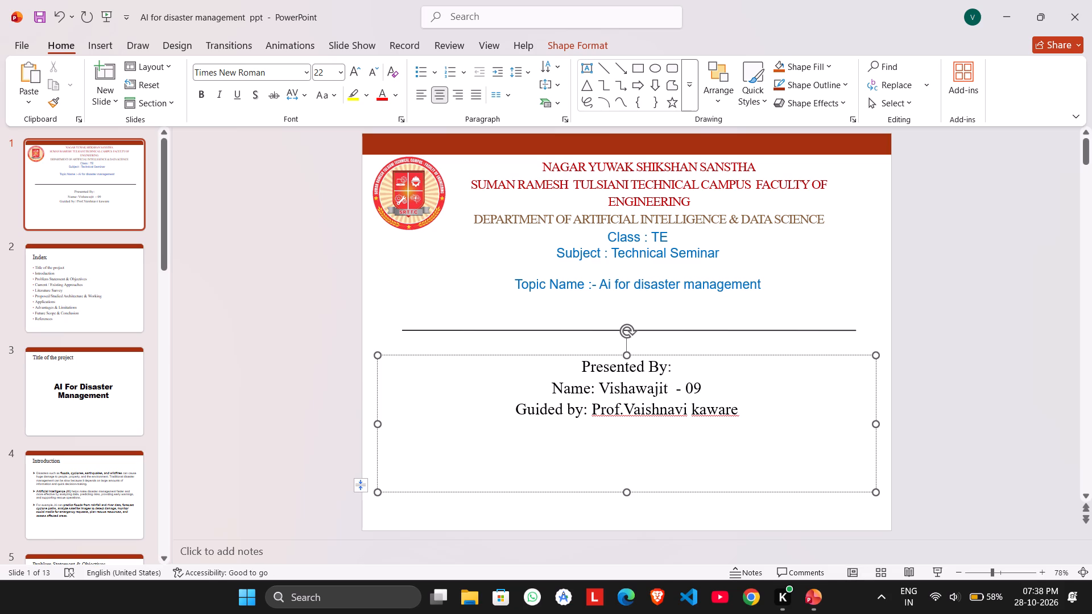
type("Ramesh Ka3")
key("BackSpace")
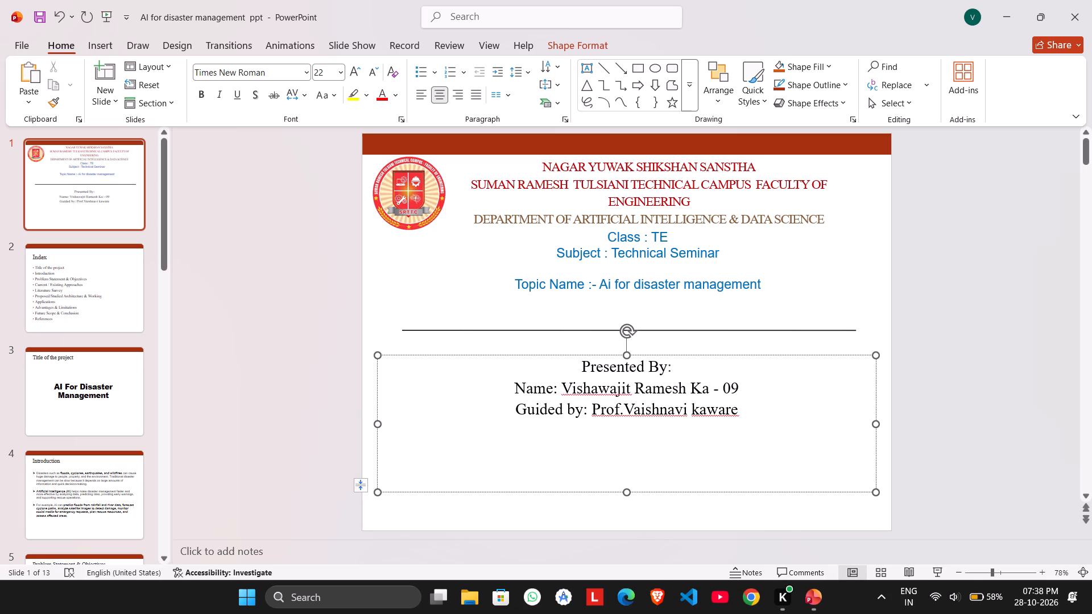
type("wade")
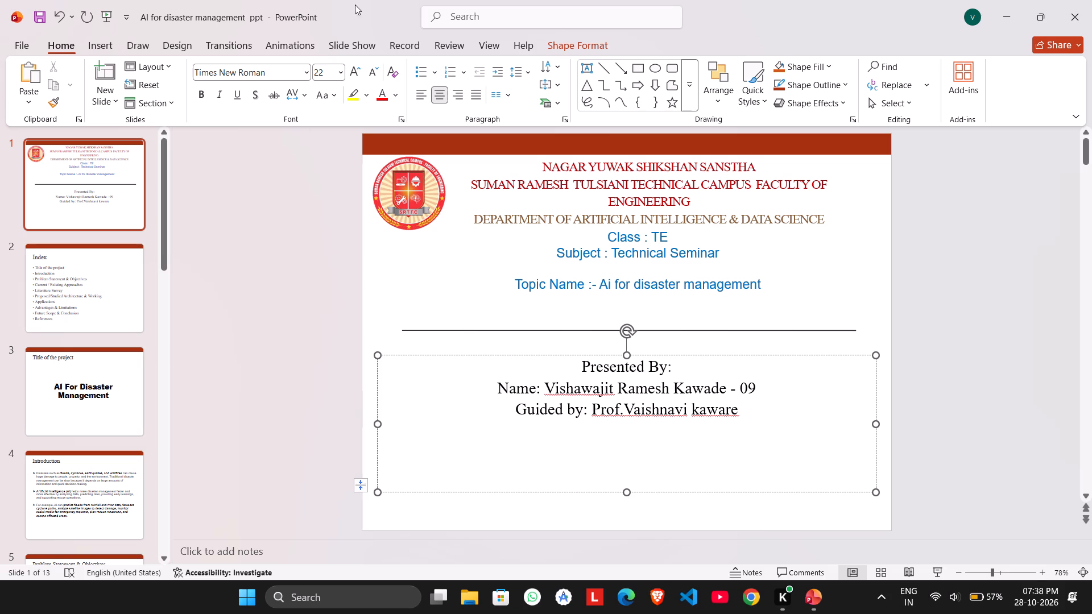
left_click(890, 279)
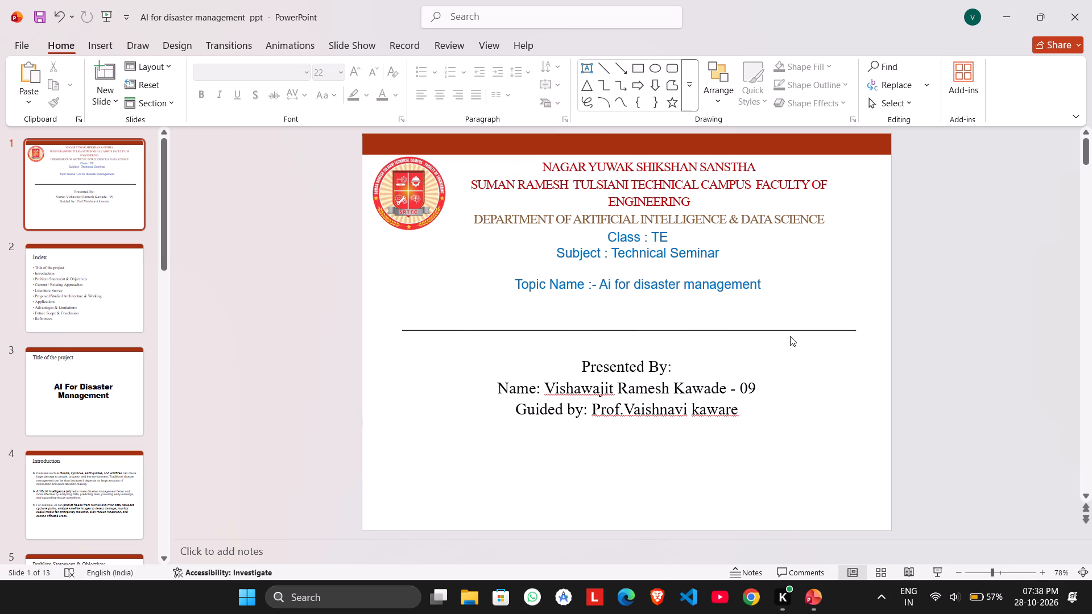
Change the number after the presenter's name on the title slide to 42.
left_click(756, 385)
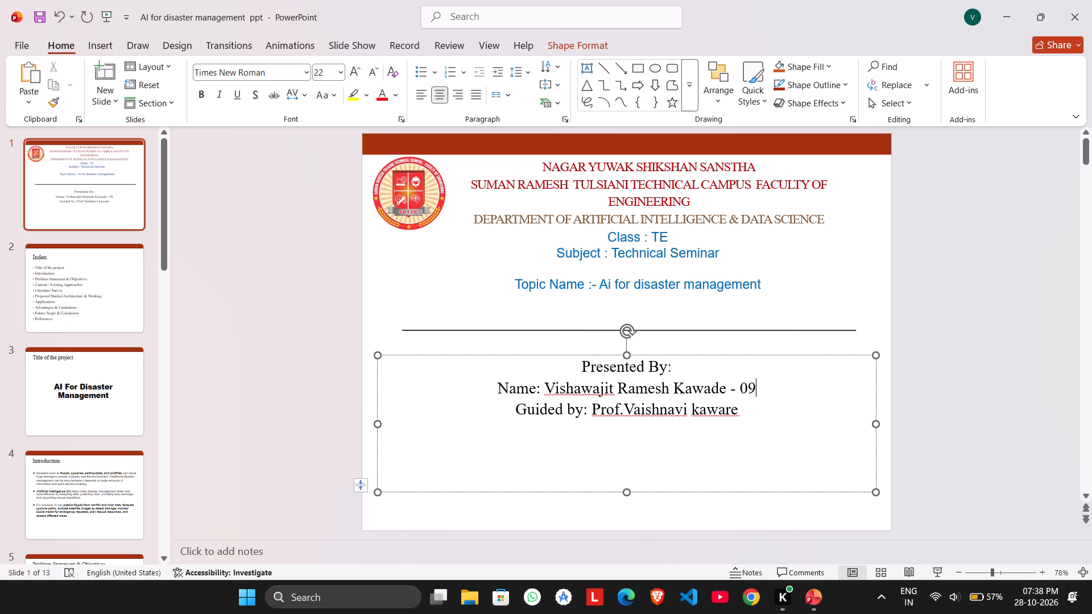
key("BackSpace")
key("BackSpace")
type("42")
left_click(970, 322)
Cut the "Title of the project" heading from slide 3.
scroll(704, 416, "down", 1)
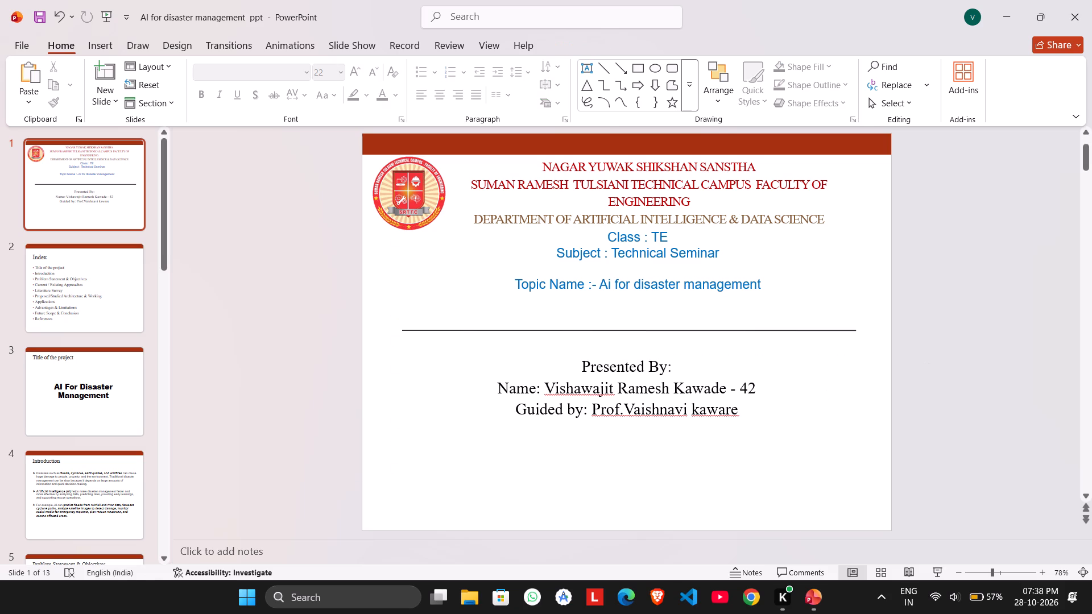
scroll(704, 416, "down", 2)
scroll(677, 401, "up", 3)
left_click(5, 297)
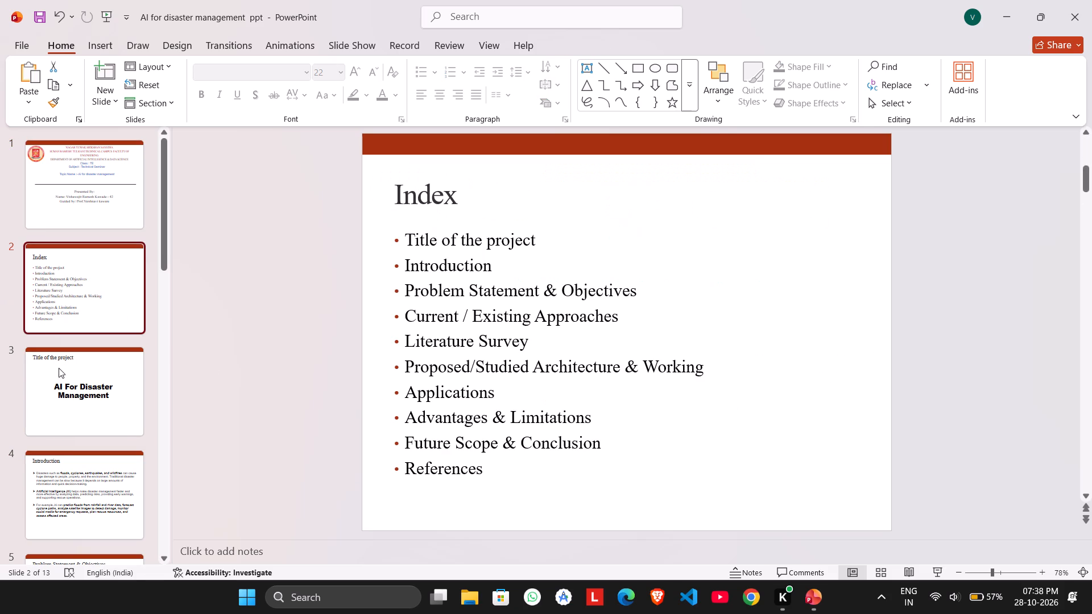
left_click(59, 368)
left_click(581, 189)
left_click(573, 180)
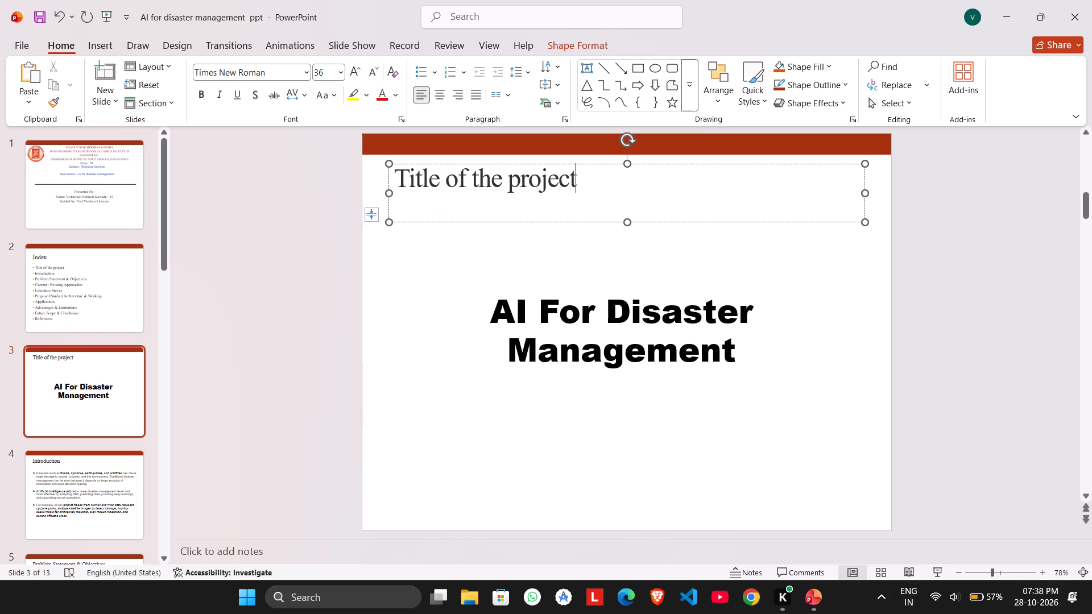
right_click(694, 162)
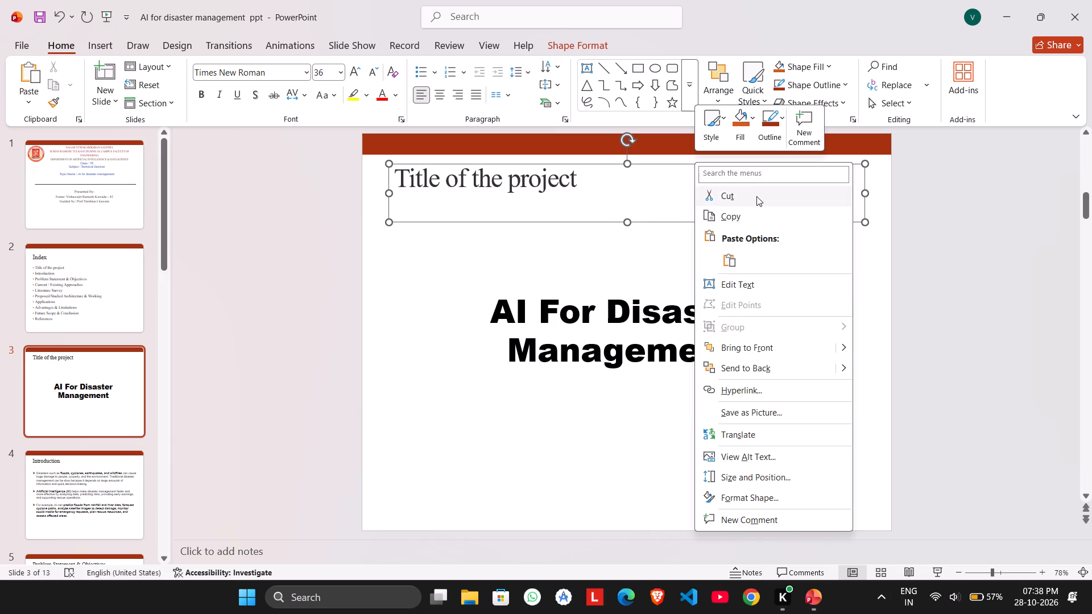
left_click(754, 197)
left_click(619, 225)
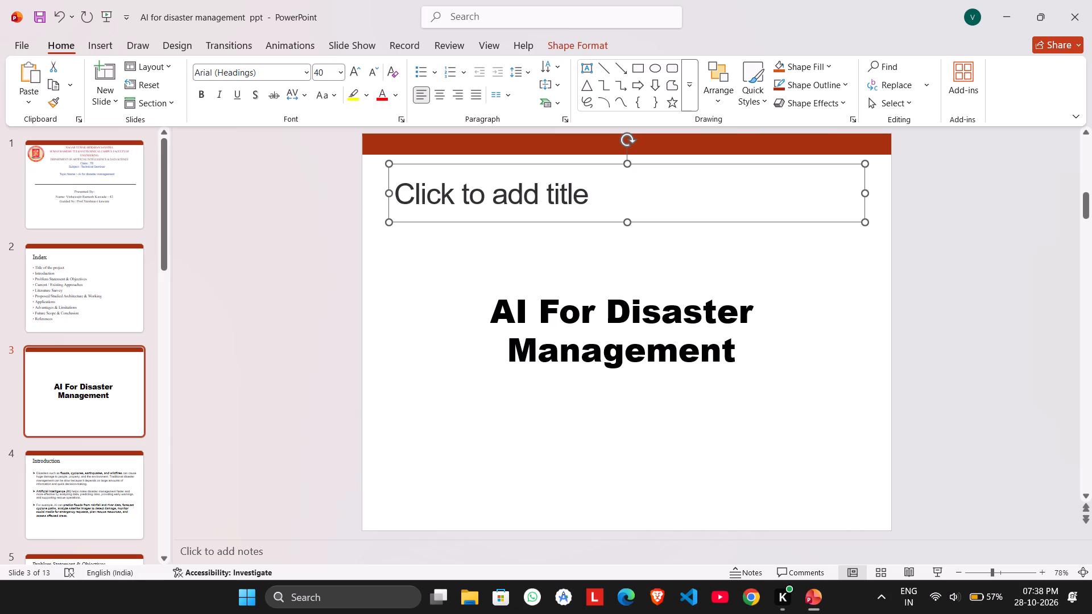
right_click(655, 222)
left_click(692, 239)
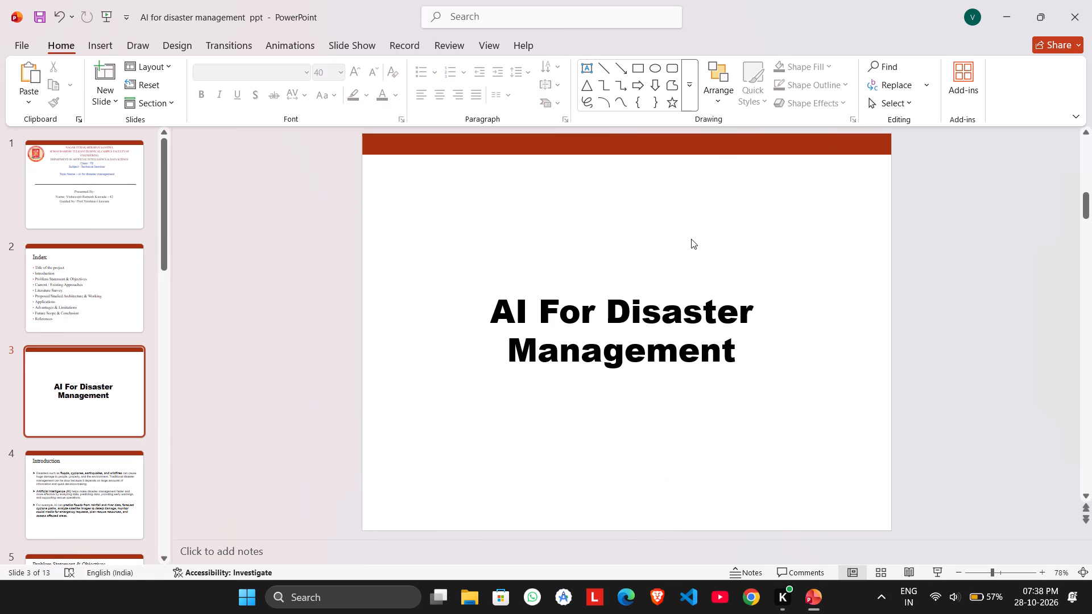
Replace the large project title on slide 3 with "Small Language Models(SLMs)".
left_click(704, 294)
left_click_drag(751, 362, 533, 317)
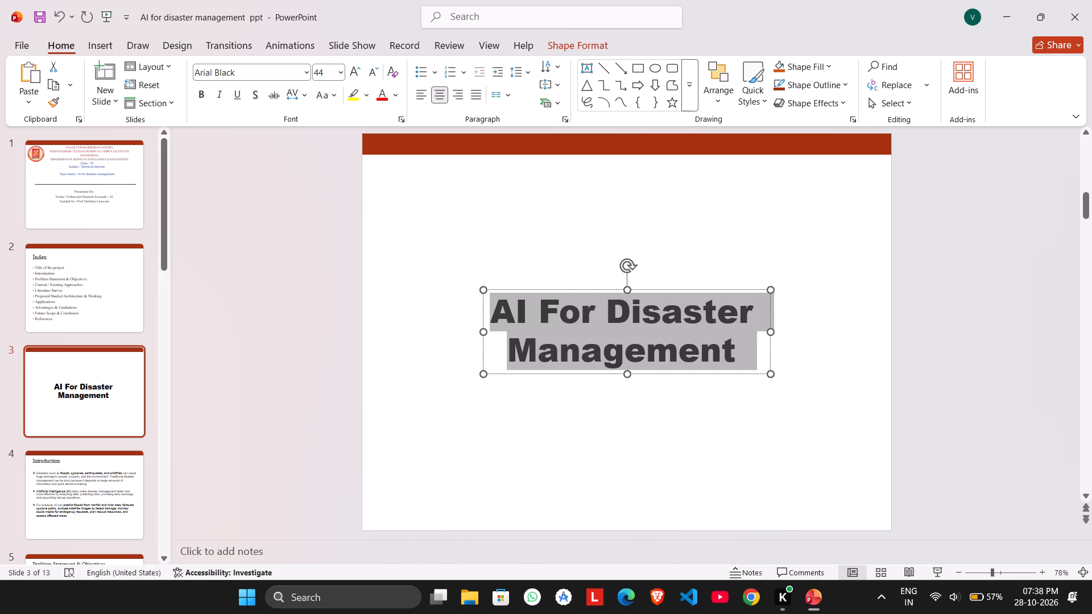
left_click_drag(533, 317, 530, 317)
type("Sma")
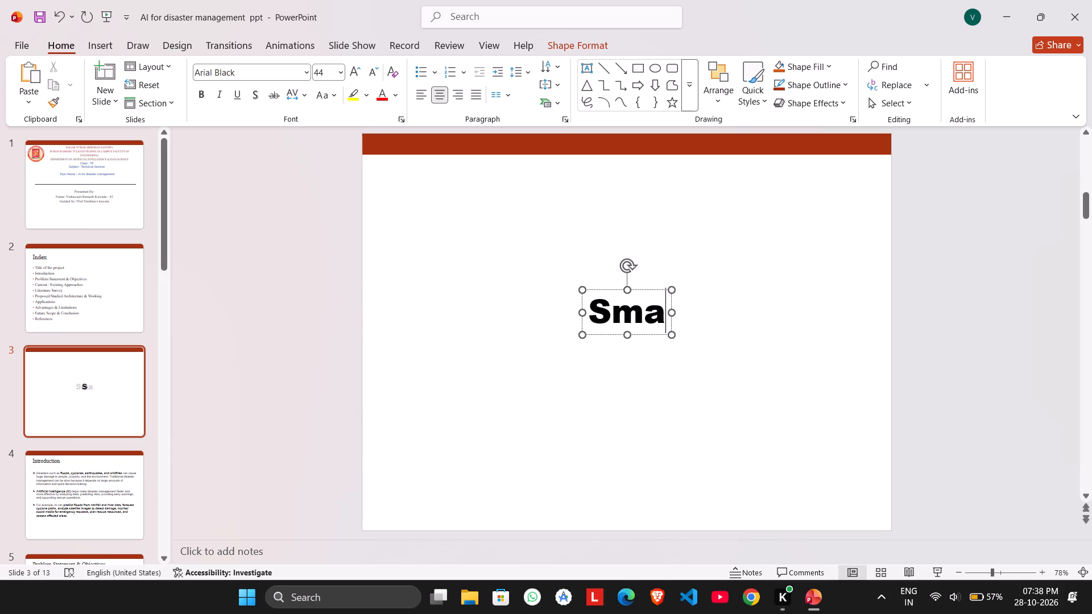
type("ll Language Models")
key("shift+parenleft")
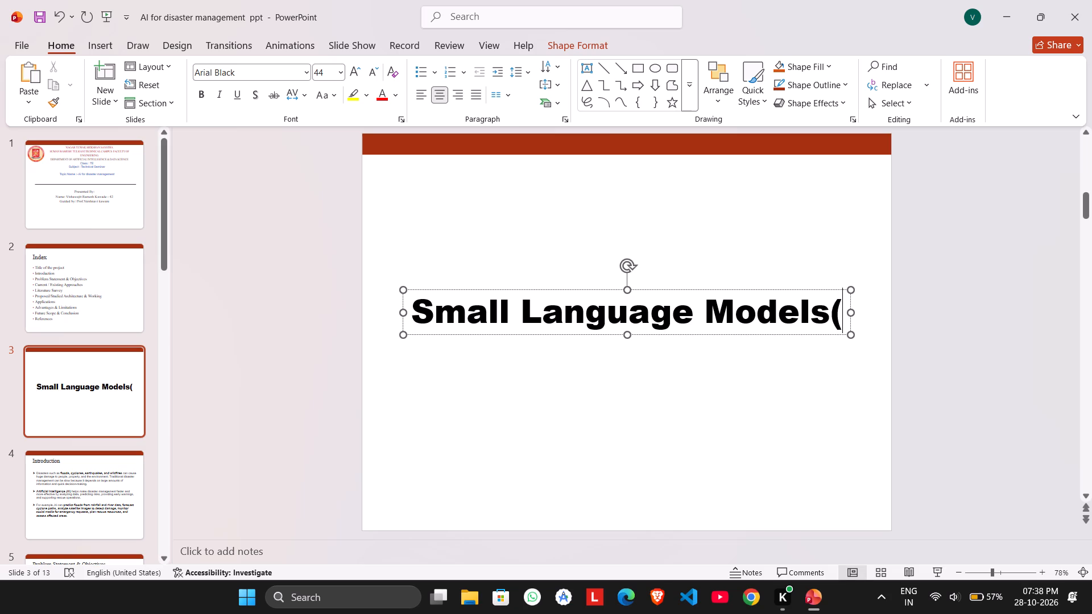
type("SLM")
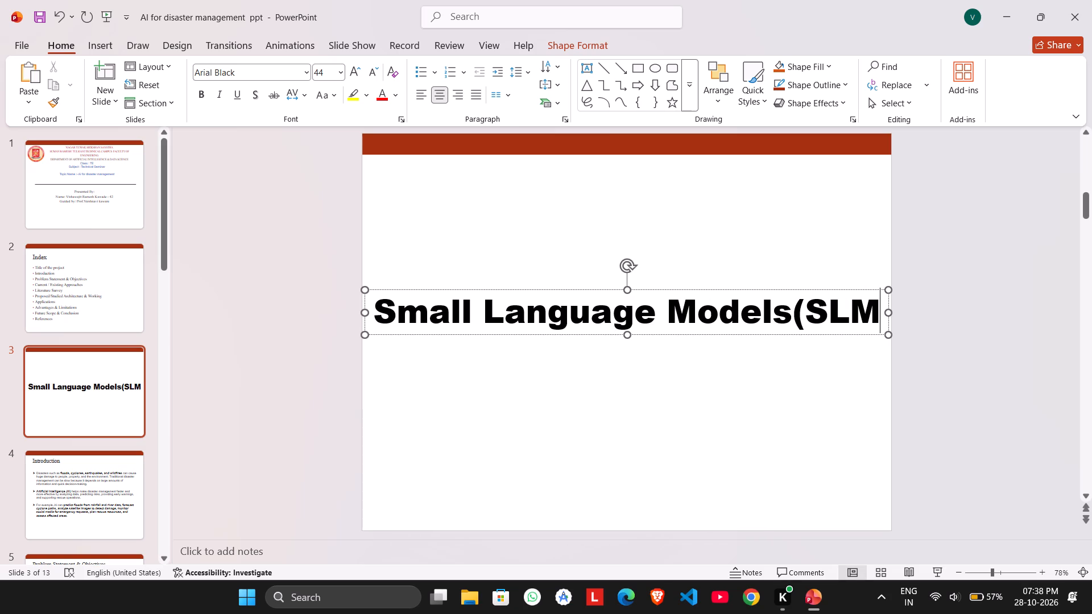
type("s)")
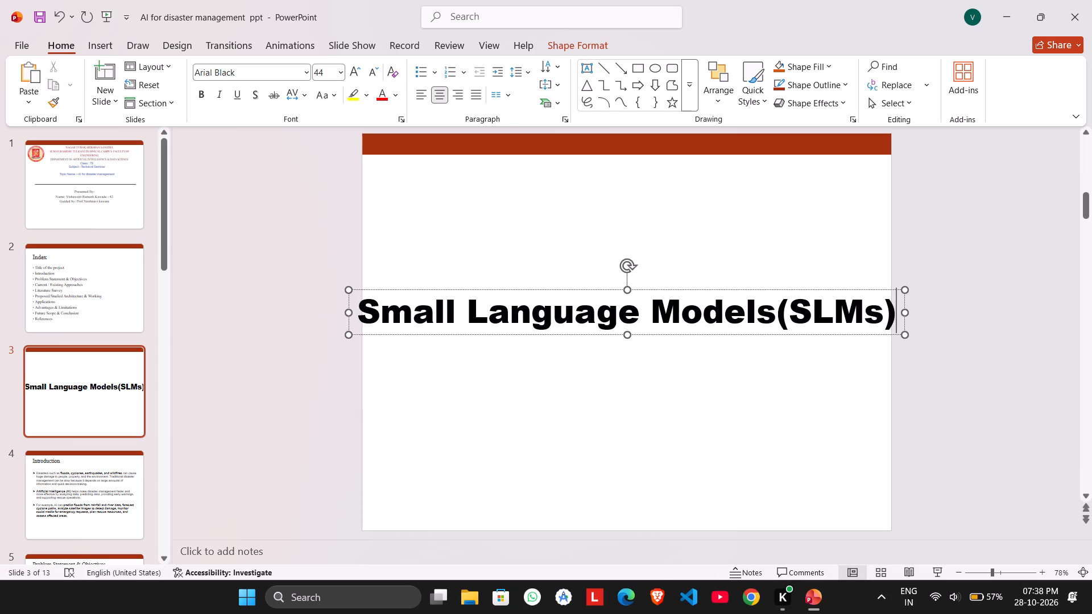
left_click(519, 435)
Break the slide 3 title onto two lines so that "Models(SLMs)" starts the second line.
left_click(582, 322)
left_click(647, 323)
key("Return")
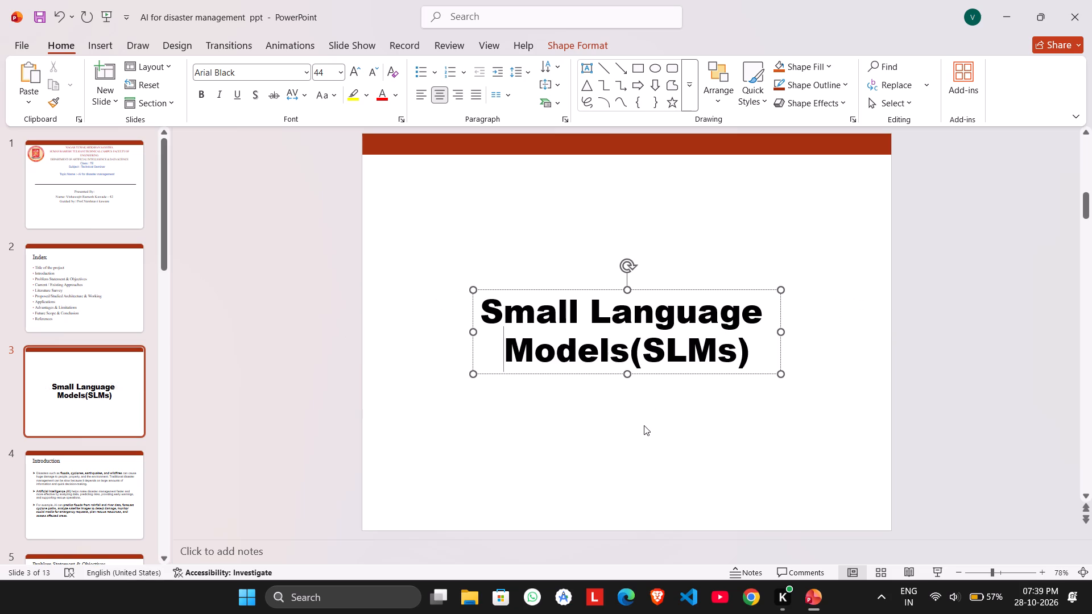
Open slide 4, the Introduction slide.
scroll(644, 425, "down", 2)
scroll(644, 425, "up", 2)
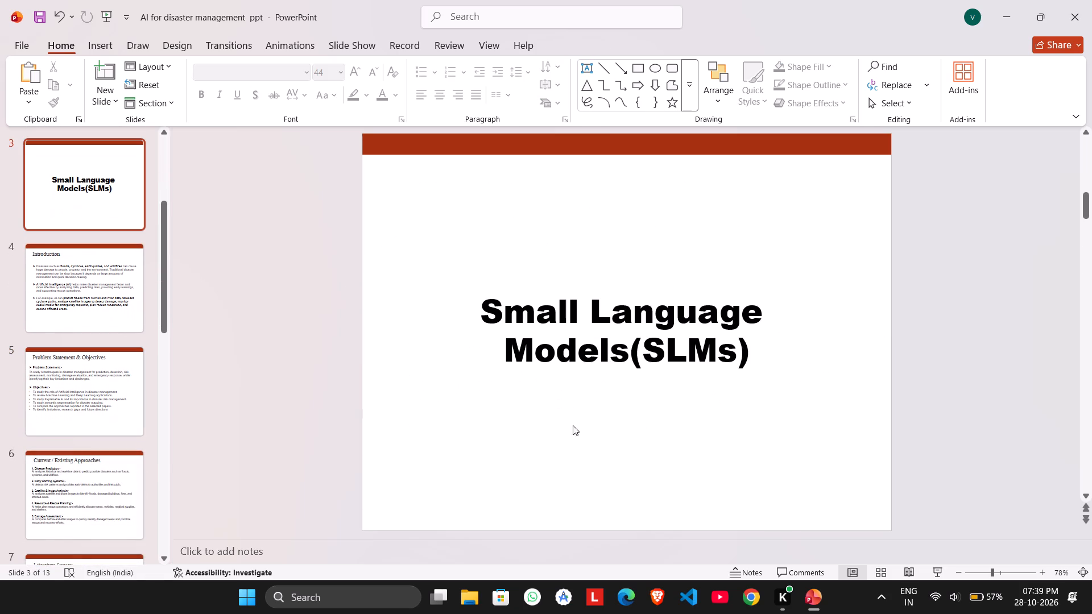
left_click(81, 292)
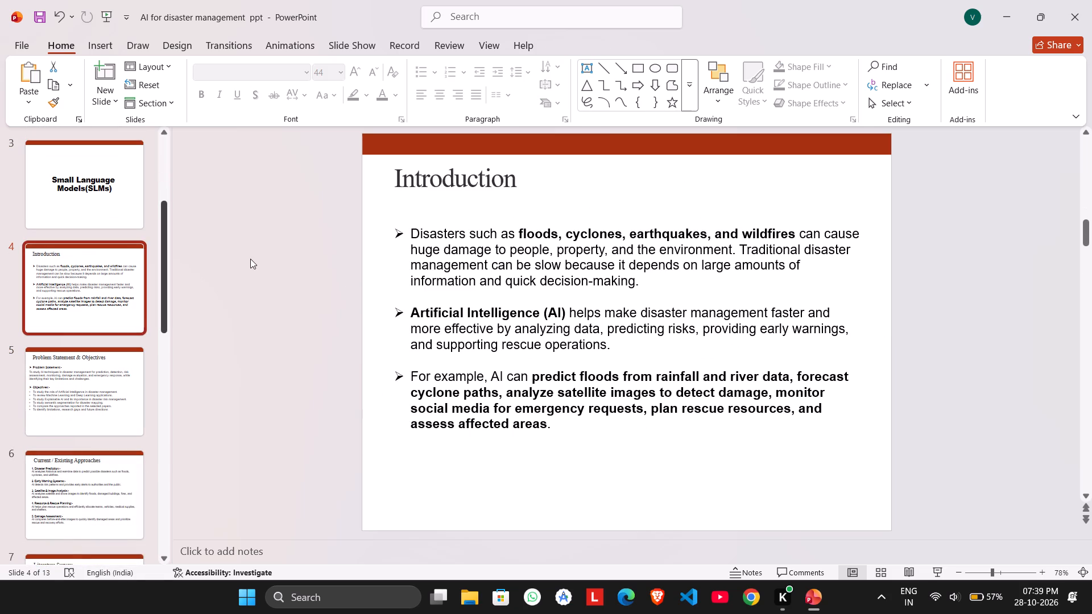
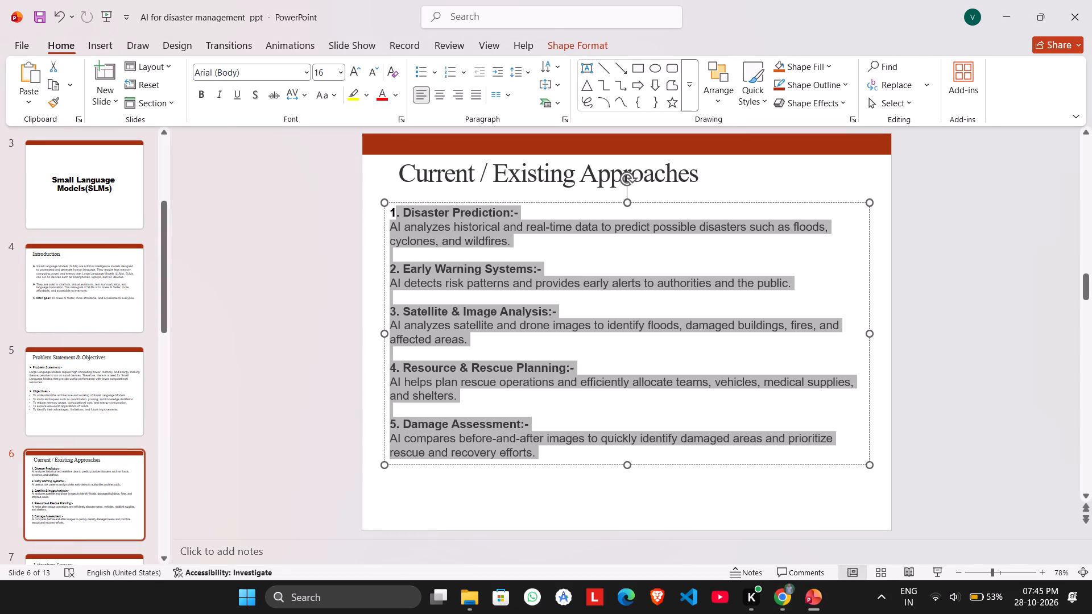
left_click_drag(387, 203, 380, 200)
key("ctrl+v")
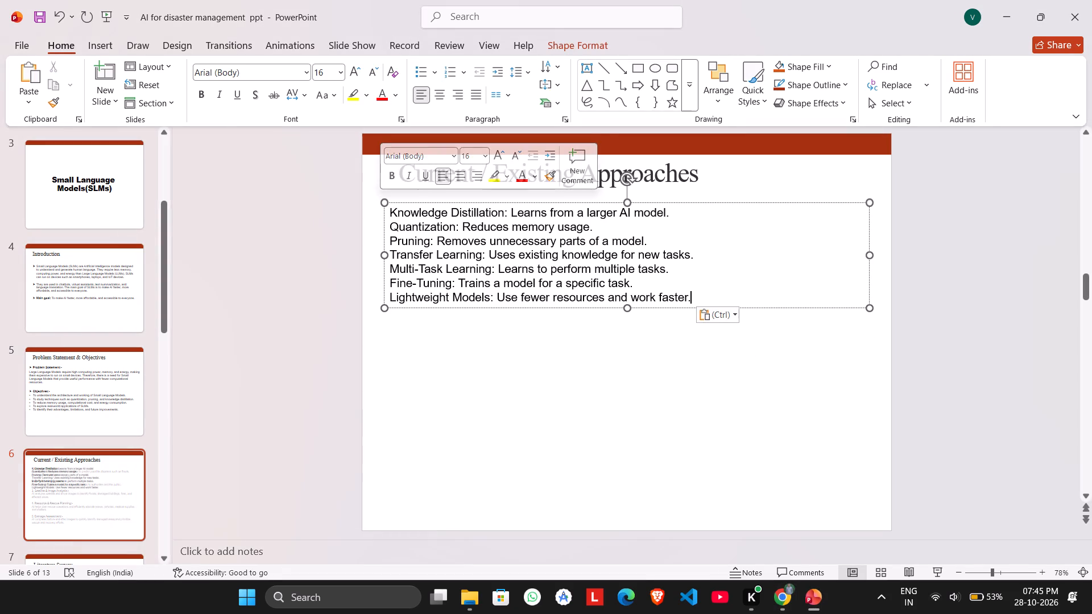
Apply arrow-style bullets to all seven approaches in slide 6's body text.
left_click_drag(392, 213, 688, 296)
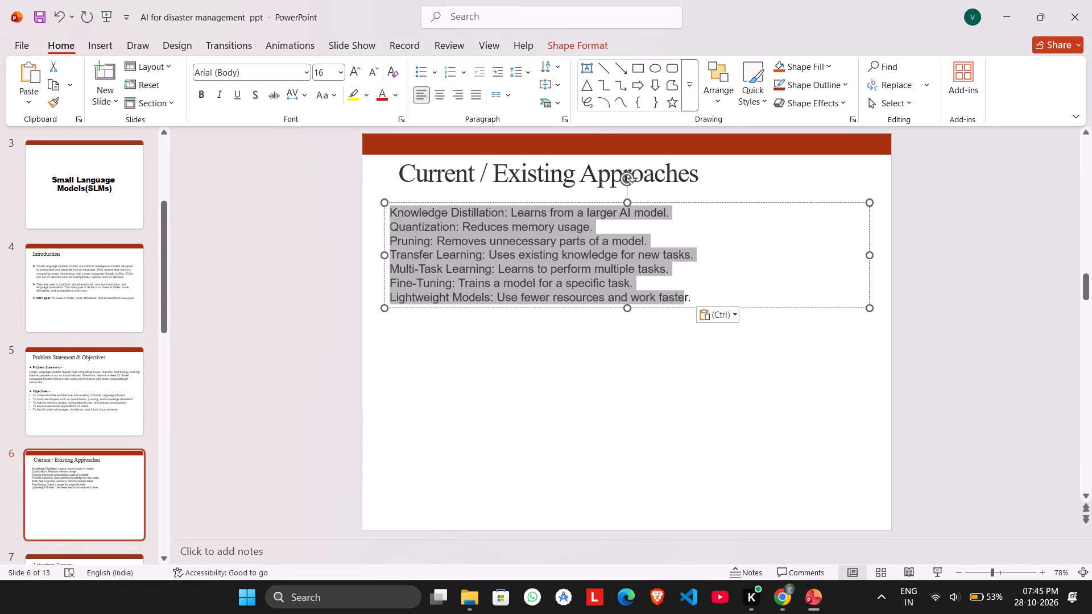
left_click_drag(688, 296, 690, 296)
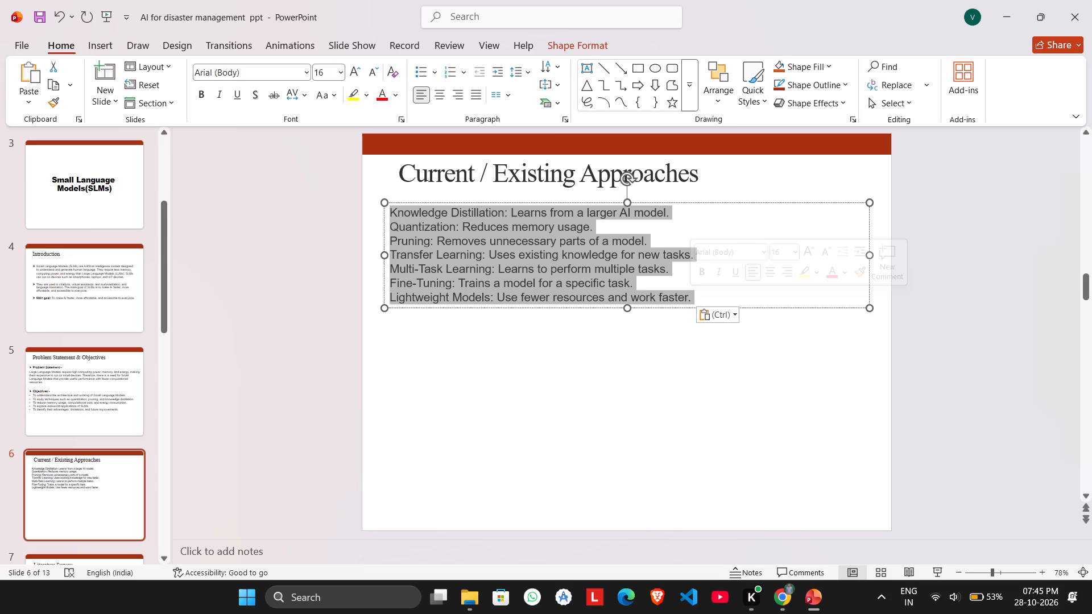
key("alt+q")
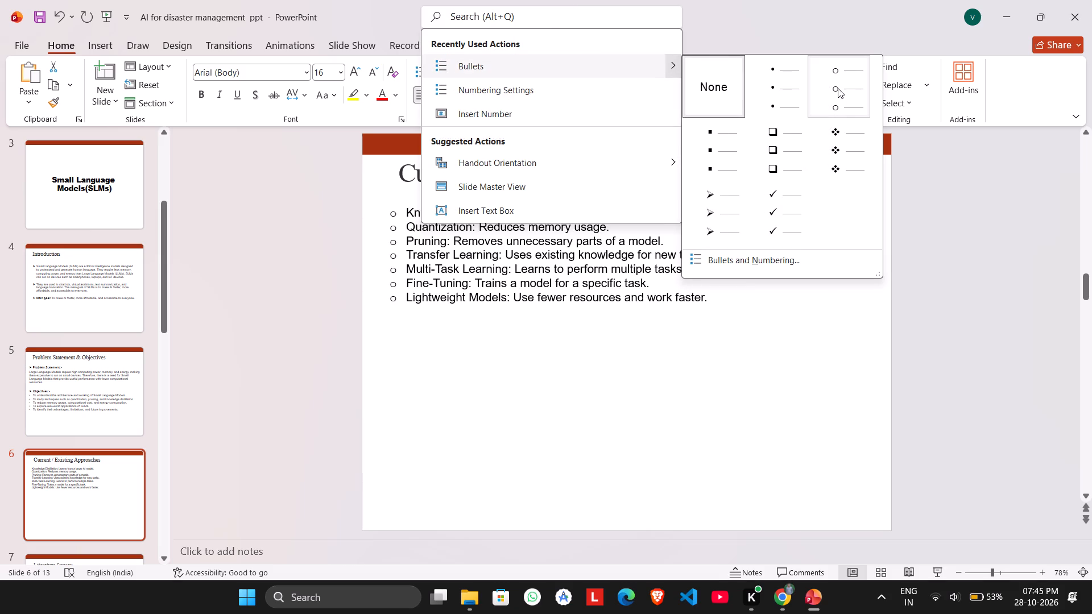
left_click(738, 222)
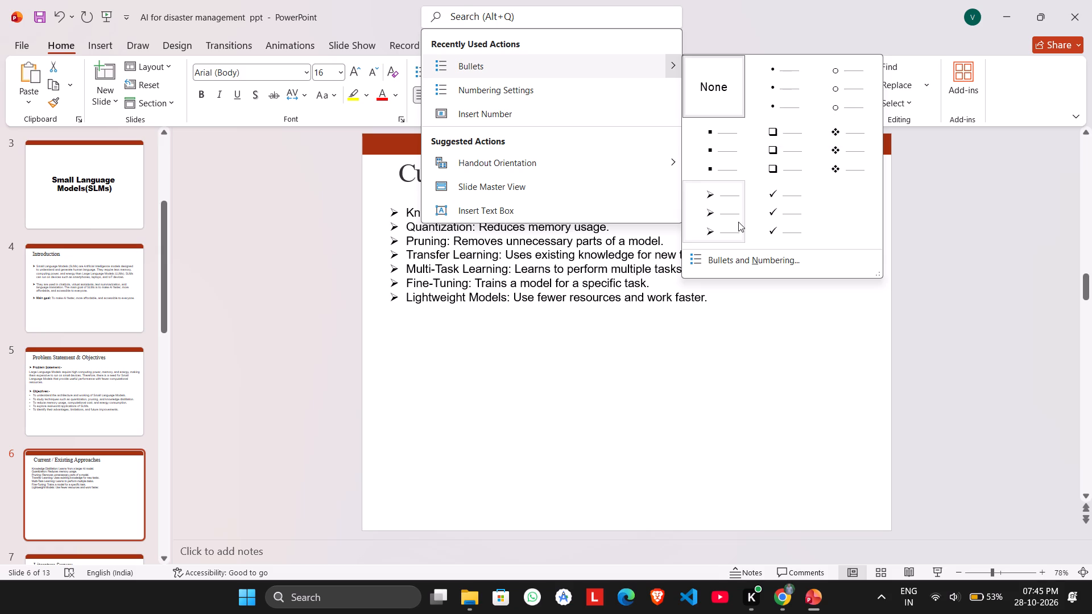
left_click(694, 241)
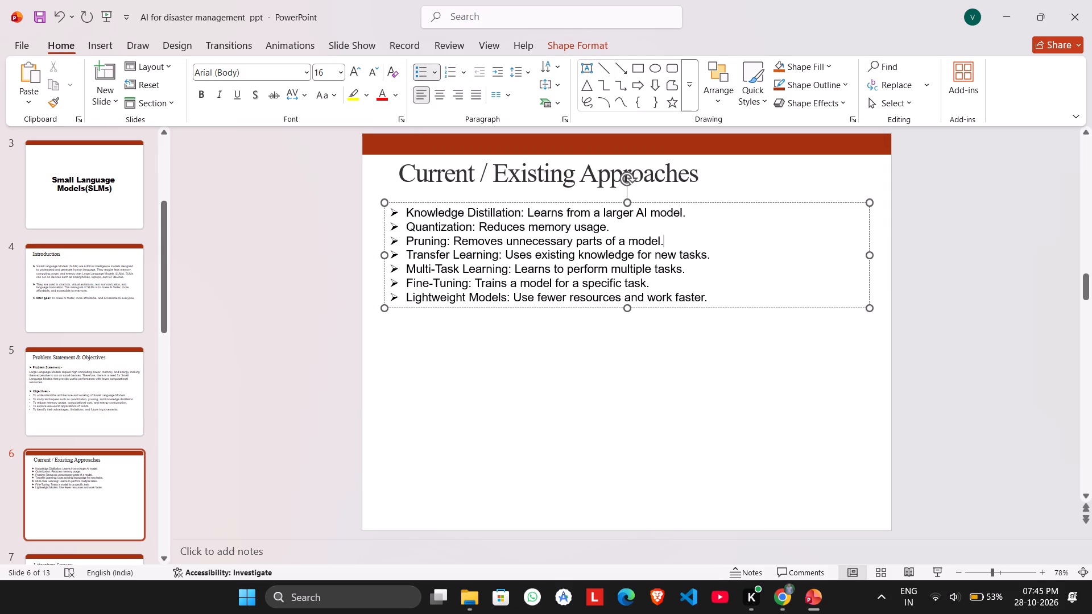
left_click(500, 419)
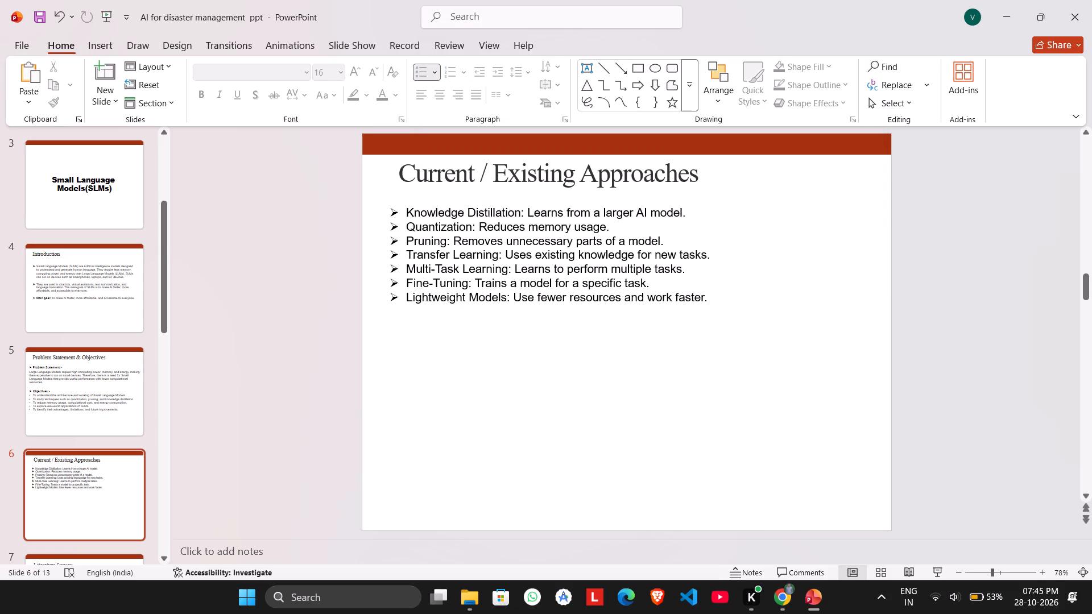
Bold the labels "Knowledge Distillation:", "Quantization:" and "Pruning:" in slide 6's bullet list.
left_click_drag(523, 214, 416, 206)
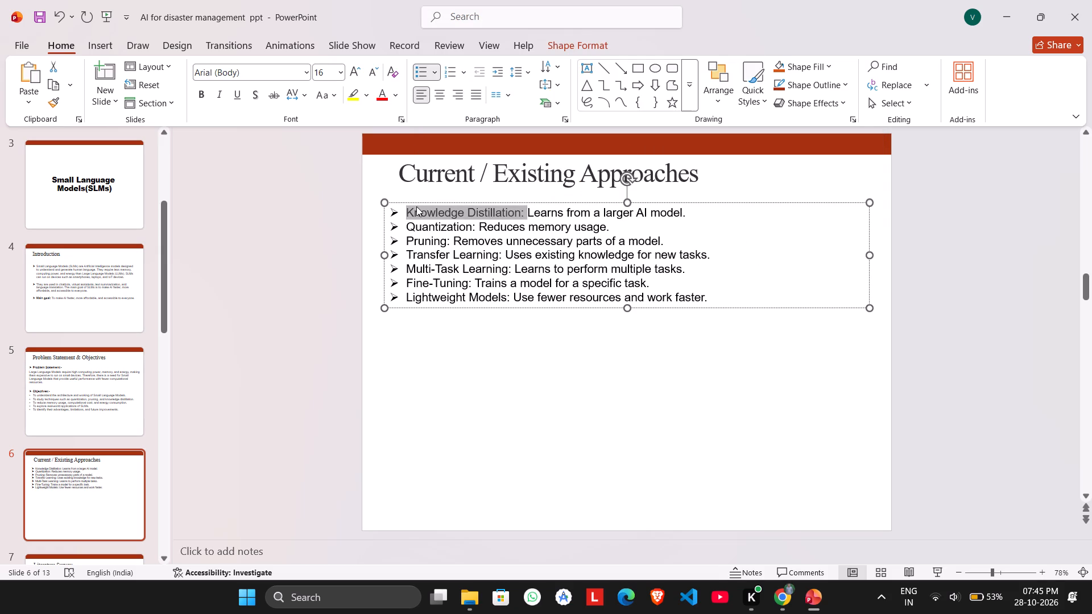
key("ctrl+b")
left_click(457, 242)
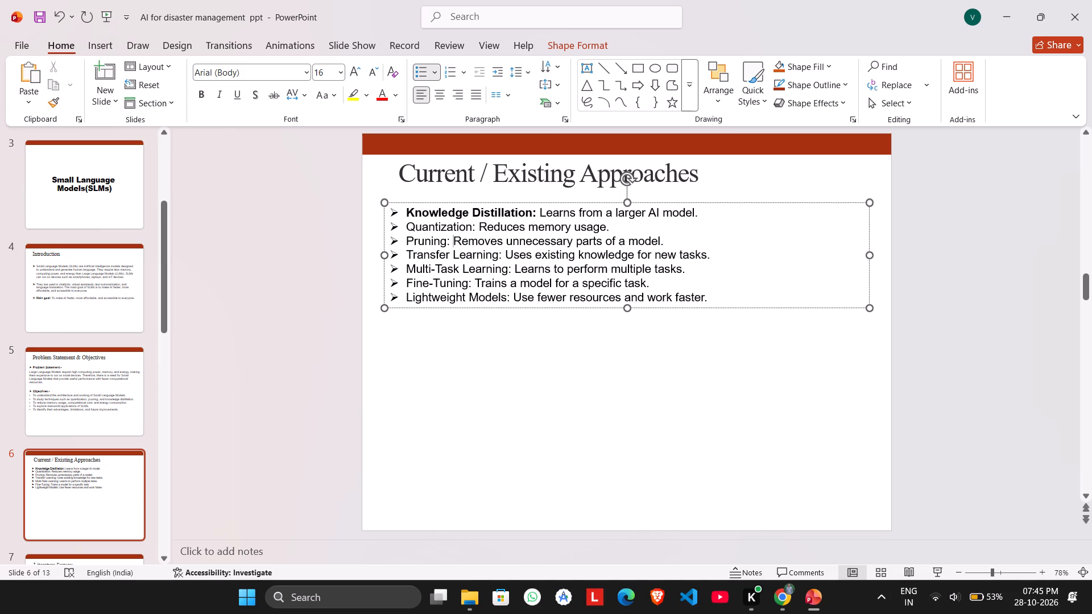
left_click_drag(477, 227, 390, 221)
key("ctrl+b")
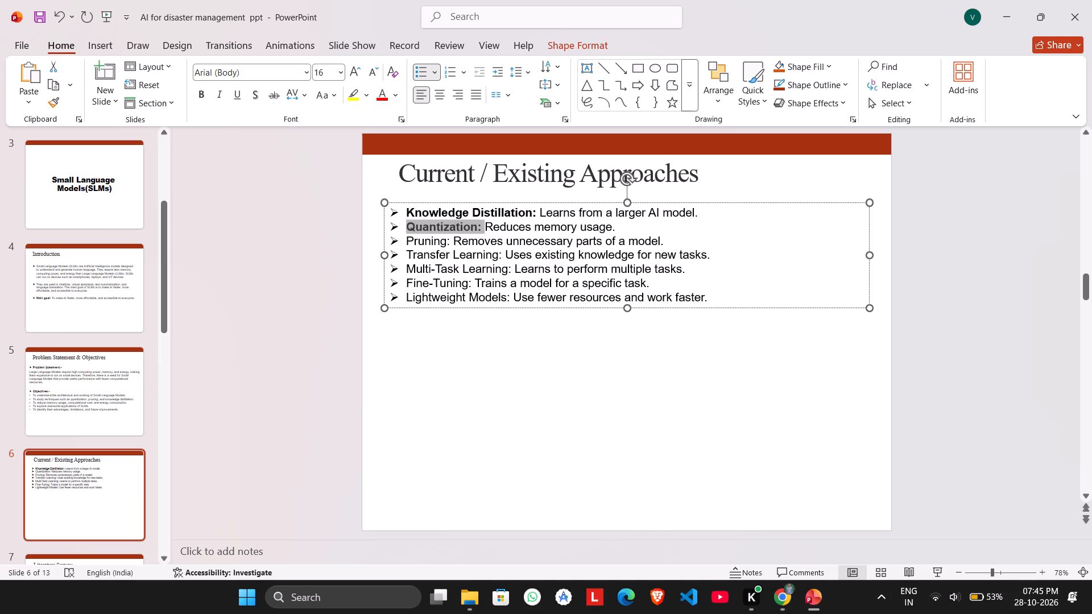
left_click(465, 250)
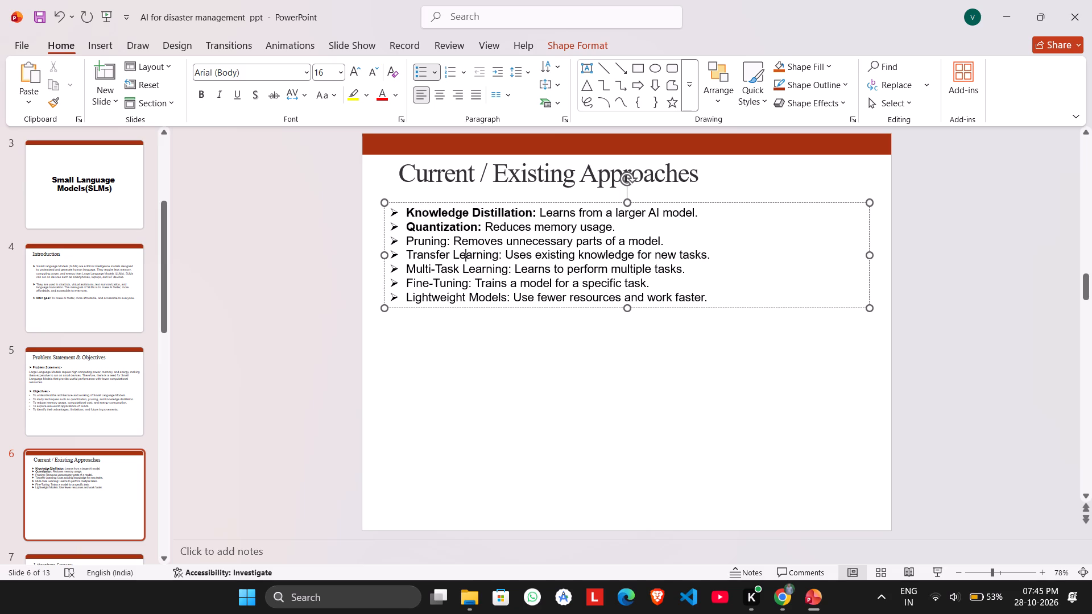
left_click_drag(448, 242, 388, 239)
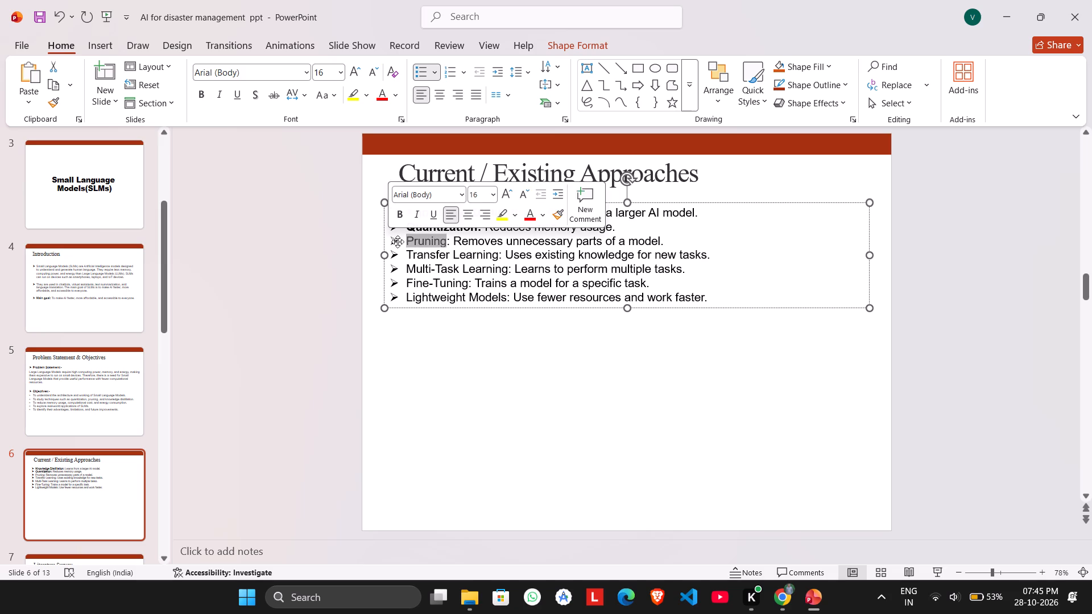
left_click(451, 244)
left_click_drag(451, 242, 412, 233)
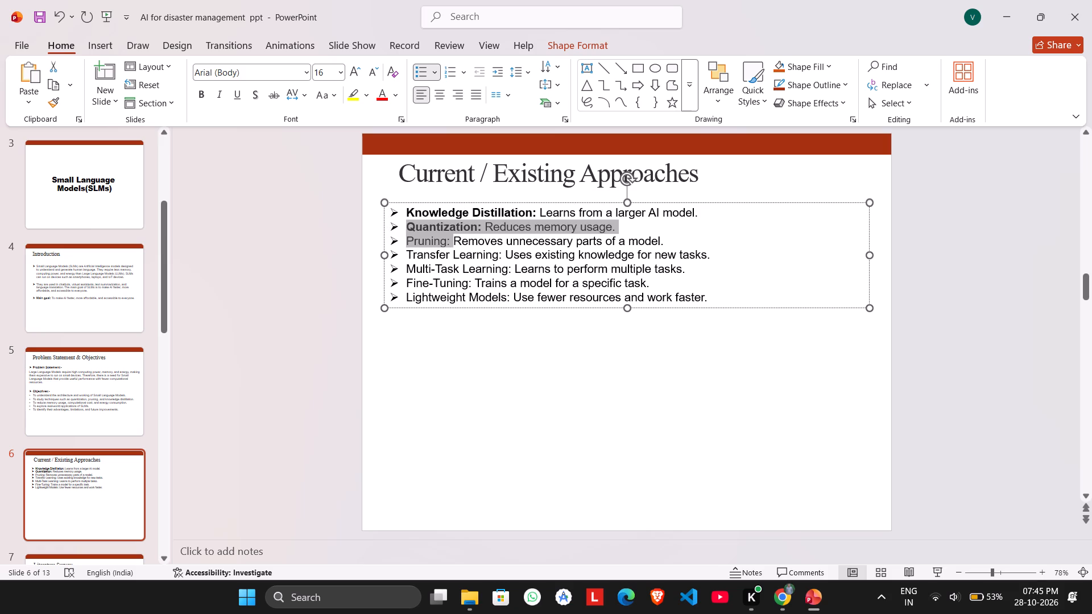
left_click_drag(412, 233, 406, 242)
key("ctrl+b")
left_click(443, 250)
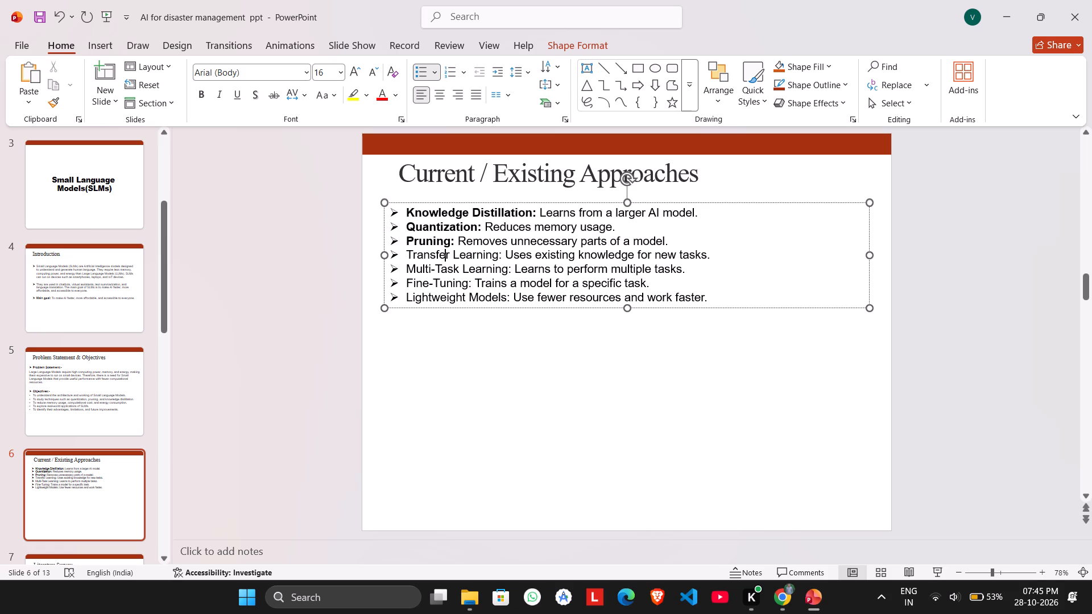
Bold the remaining labels on slide 6: "Transfer Learning:", "Multi-Task Learning:", "Fine-Tuning:" and "Lightweight Models:".
left_click_drag(502, 252, 417, 252)
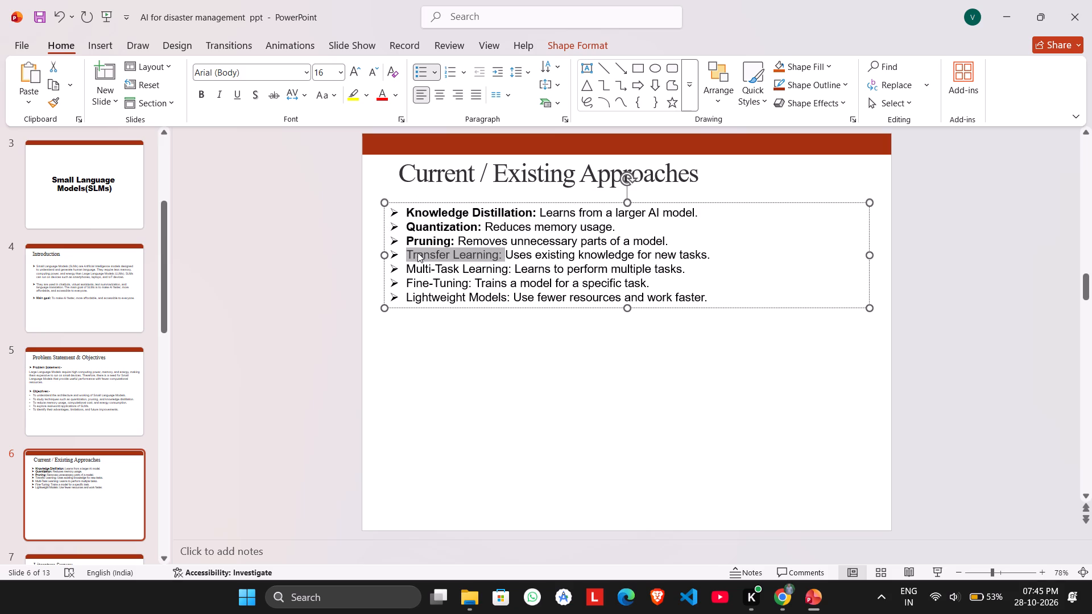
key("ctrl+b")
left_click(454, 259)
left_click_drag(512, 269, 491, 265)
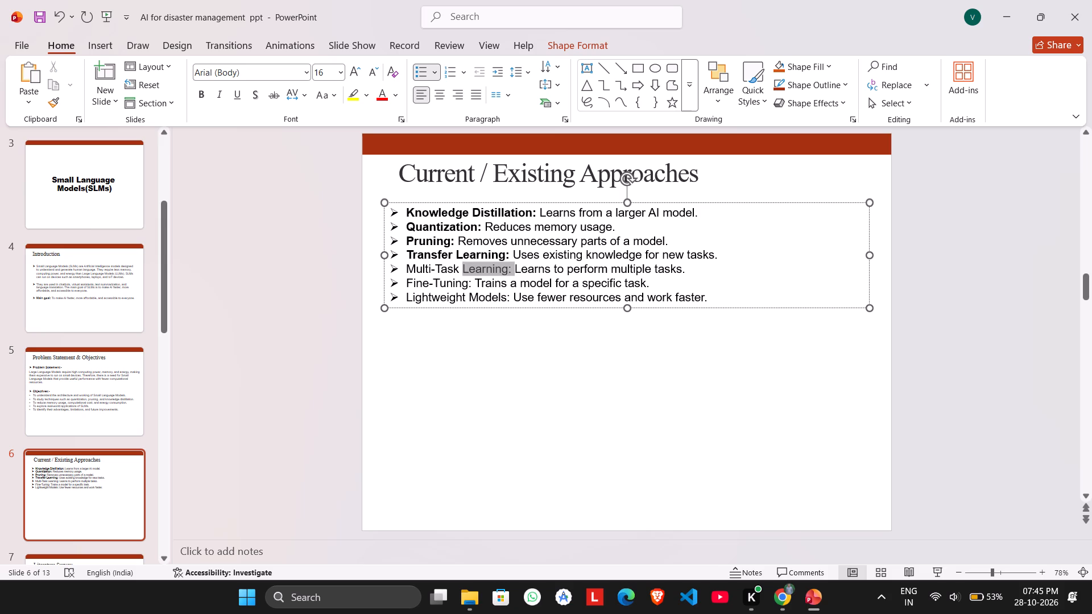
left_click_drag(491, 265, 433, 266)
key("ctrl+b")
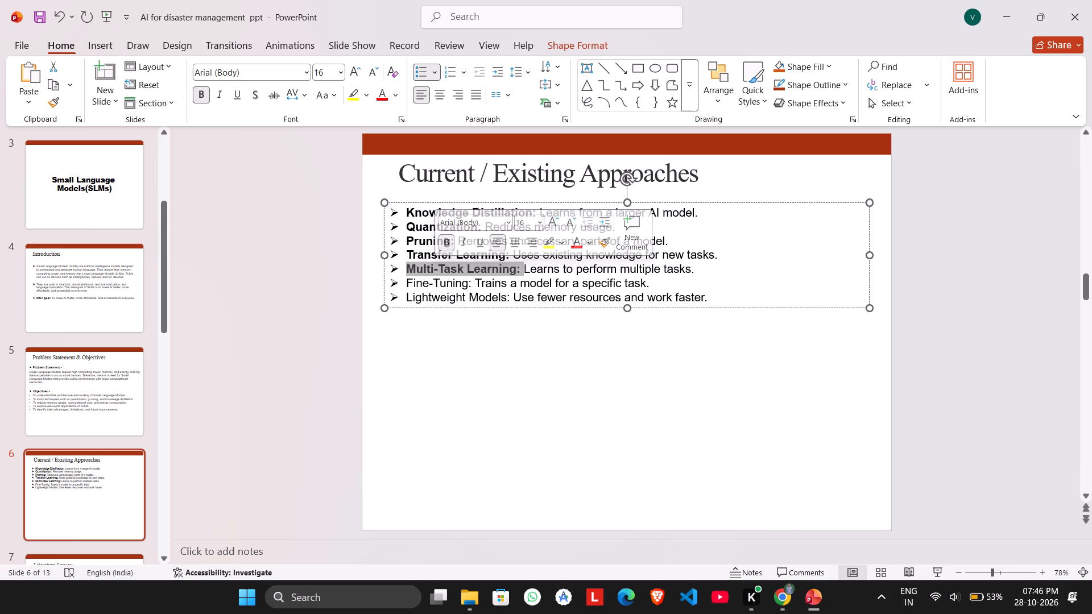
left_click(461, 287)
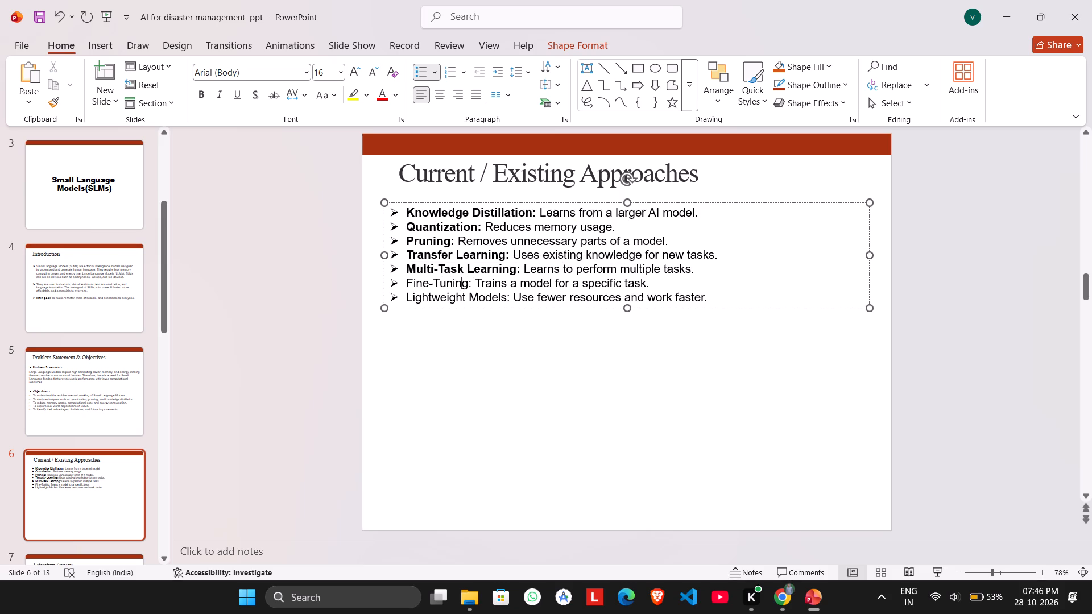
left_click_drag(473, 285, 428, 281)
key("ctrl+b")
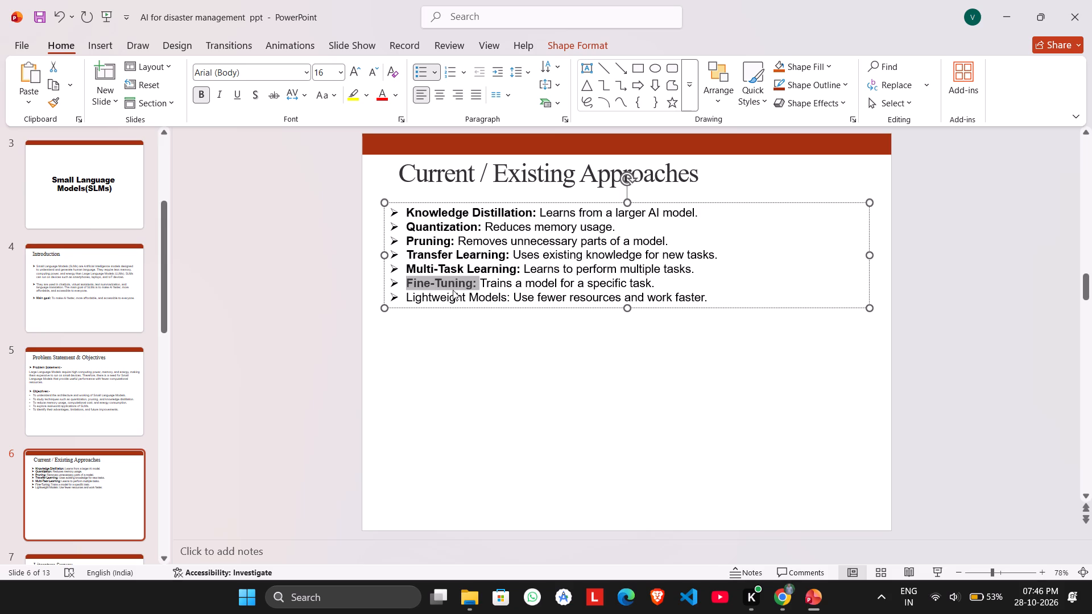
left_click(453, 290)
left_click_drag(509, 298, 450, 301)
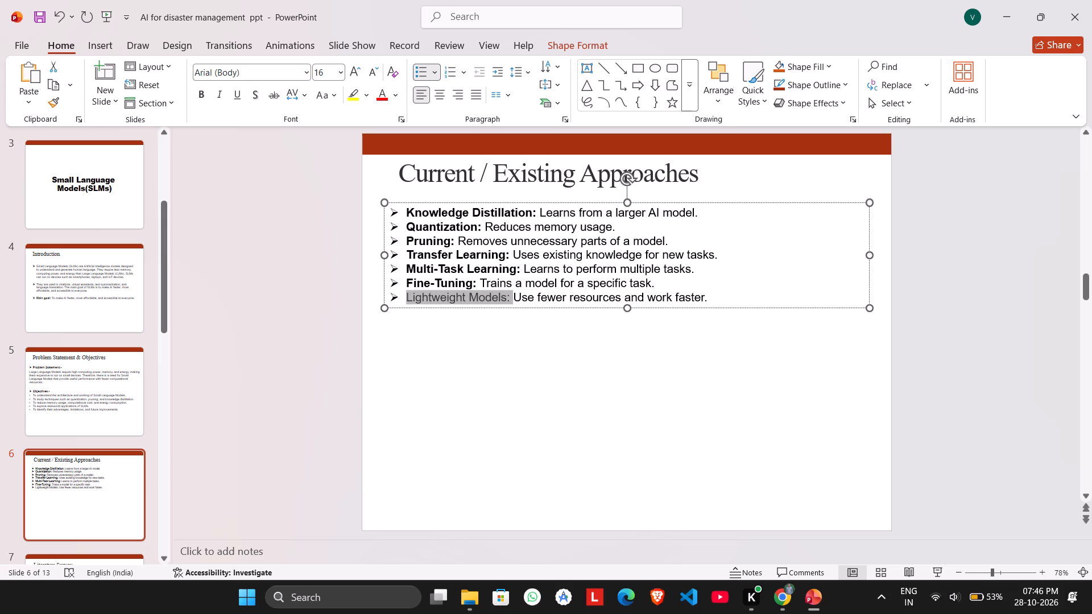
left_click_drag(450, 301, 449, 301)
key("ctrl+b")
left_click(515, 312)
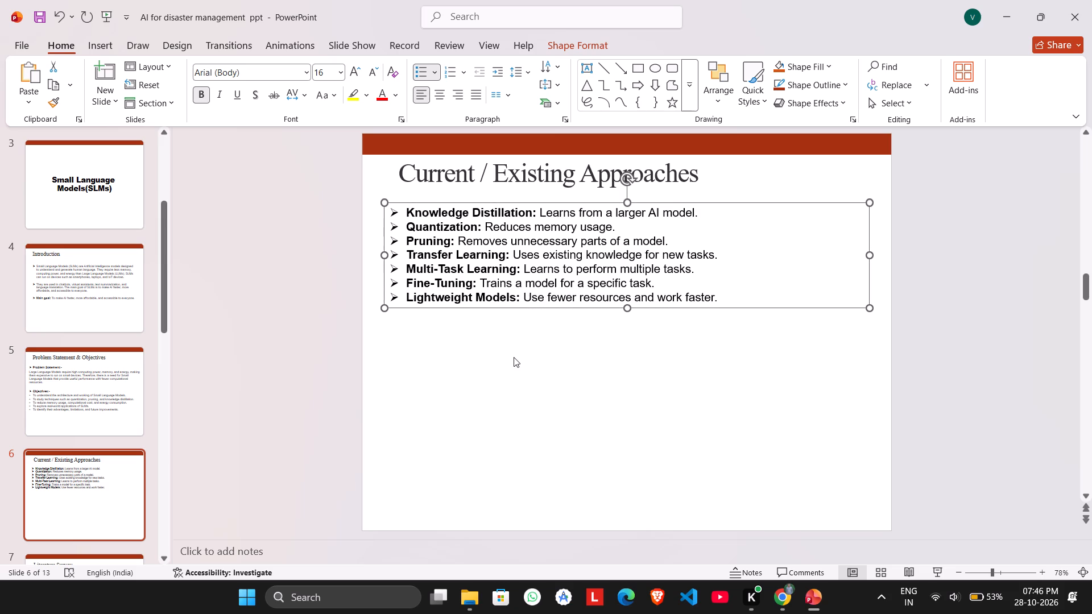
Go to slide 7 and look over the Literature Survey table, checking the ChatGPT conversation for reference.
scroll(502, 359, "down", 1)
left_click(535, 256)
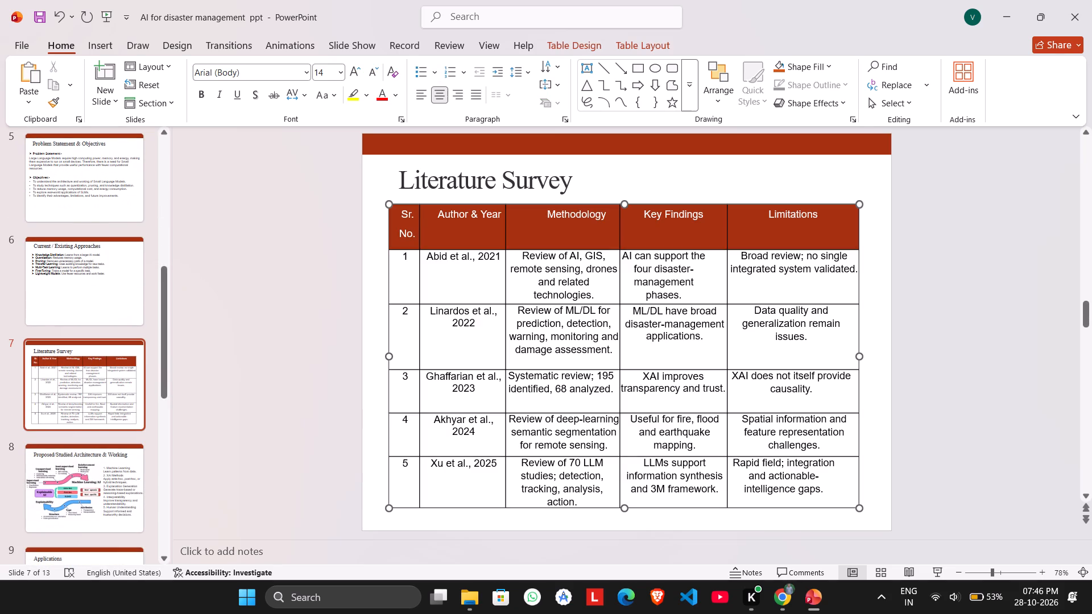
left_click(967, 194)
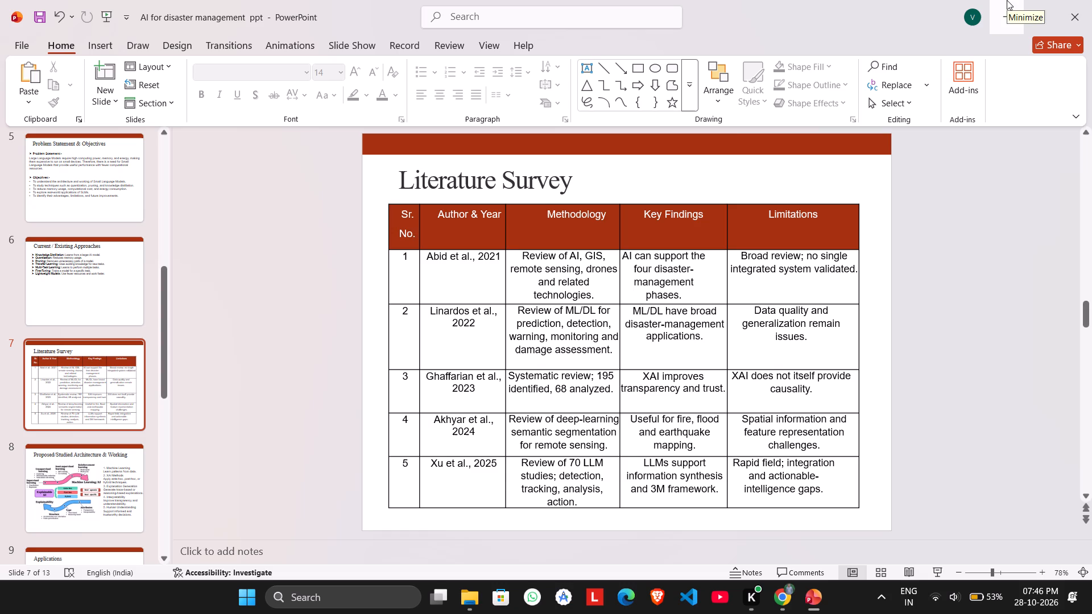
left_click(792, 268)
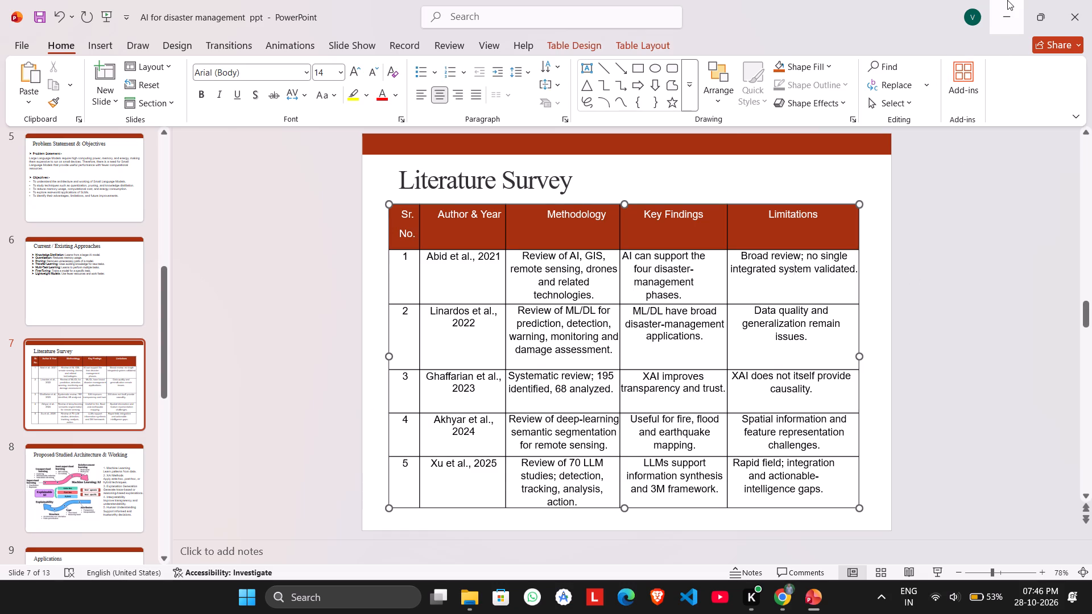
left_click(781, 594)
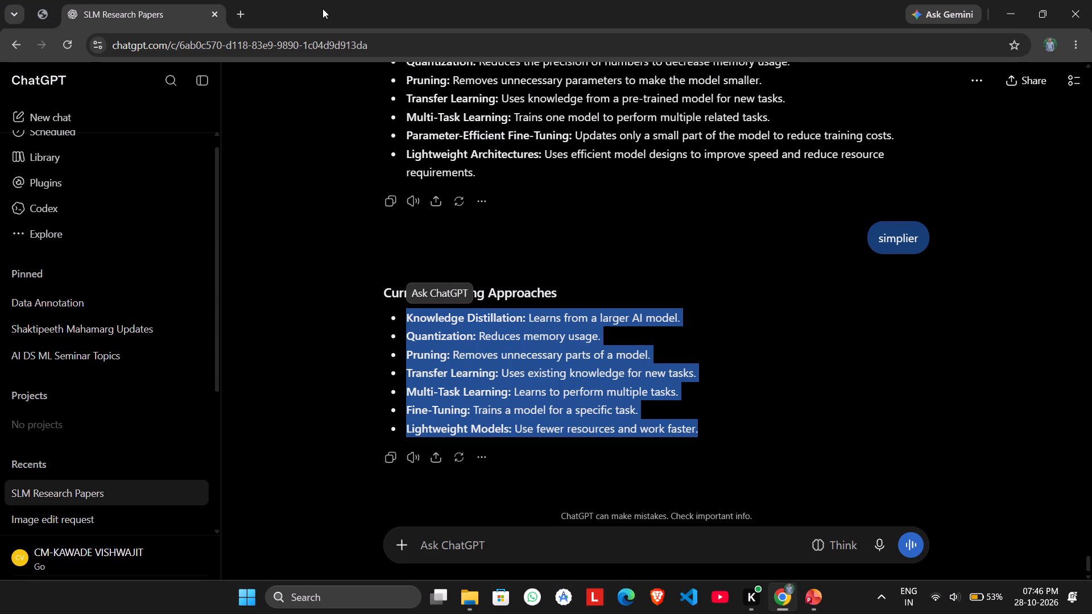
left_click(1024, 0)
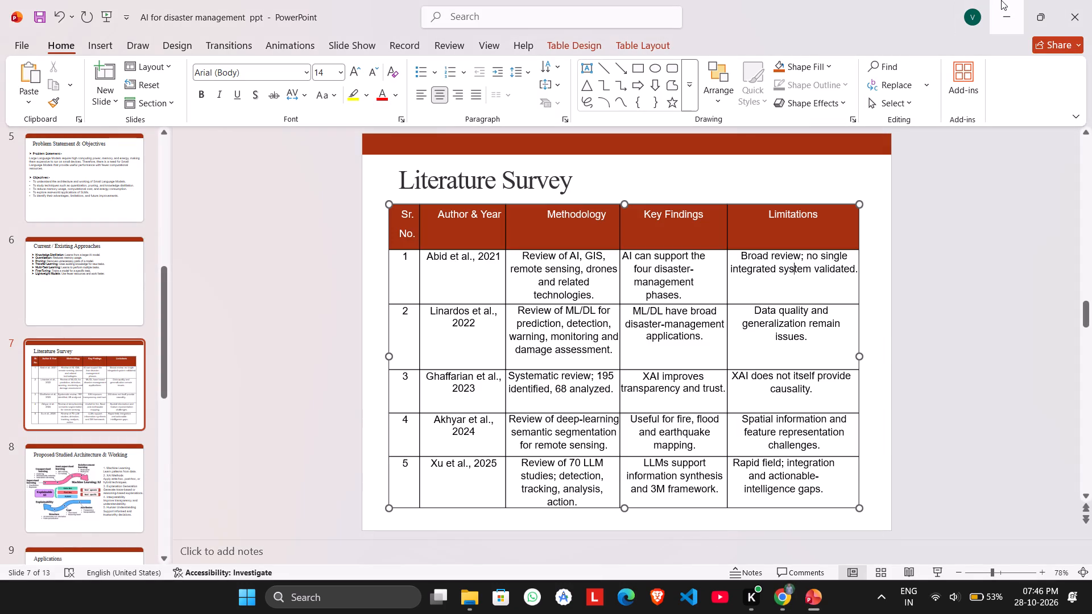
Open the seminar report PDF from the stc folder and find its "2.2 Literature Survey Table" on page 10.
left_click(473, 612)
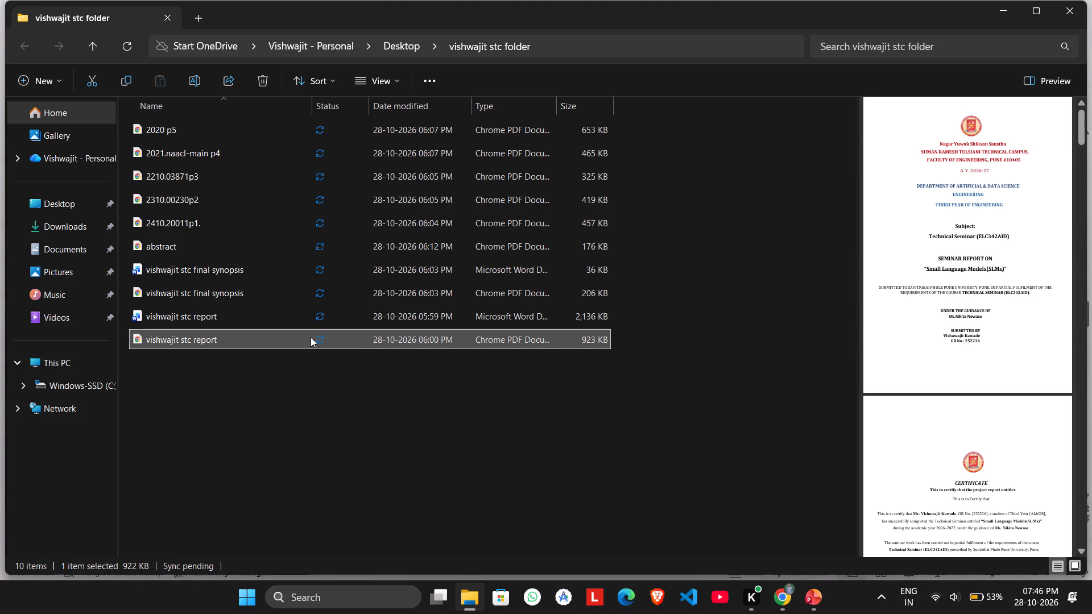
double_click(224, 337)
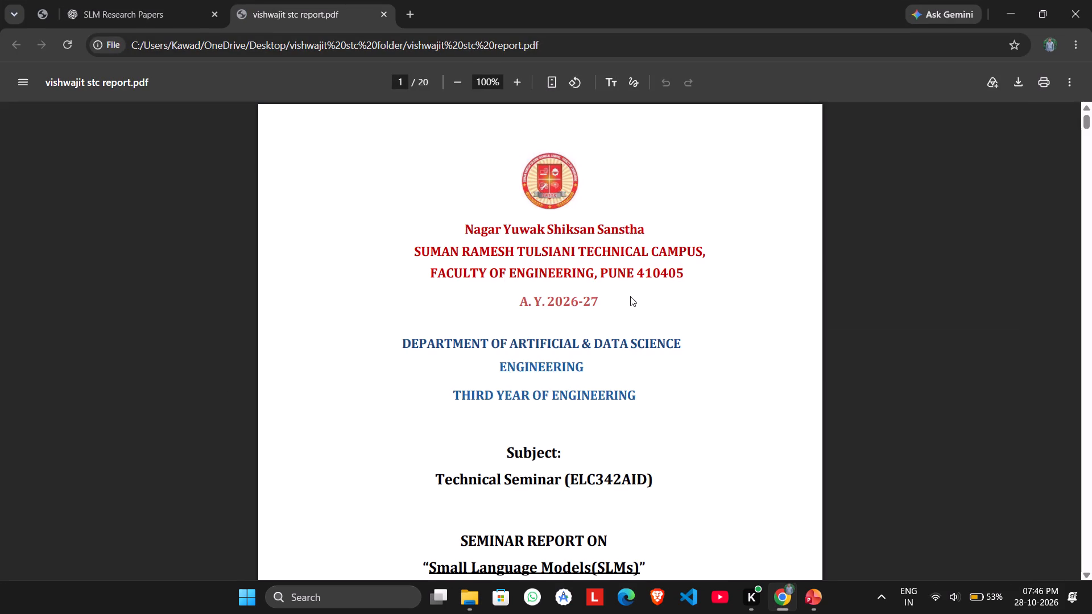
scroll(630, 296, "down", 20)
scroll(630, 296, "down", 18)
scroll(613, 284, "down", 6)
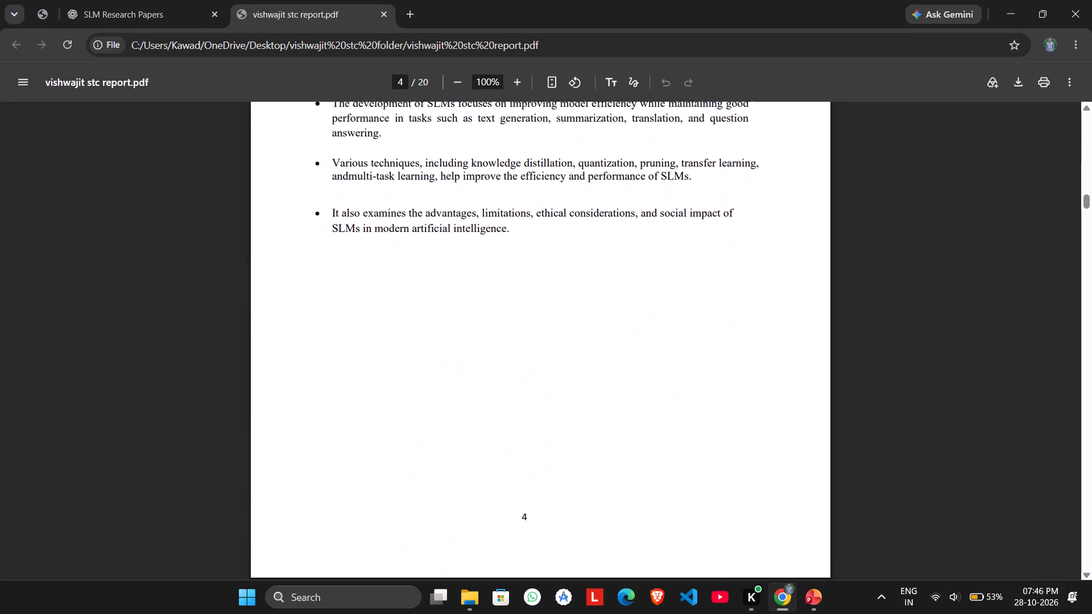
scroll(613, 284, "down", 20)
scroll(613, 284, "down", 13)
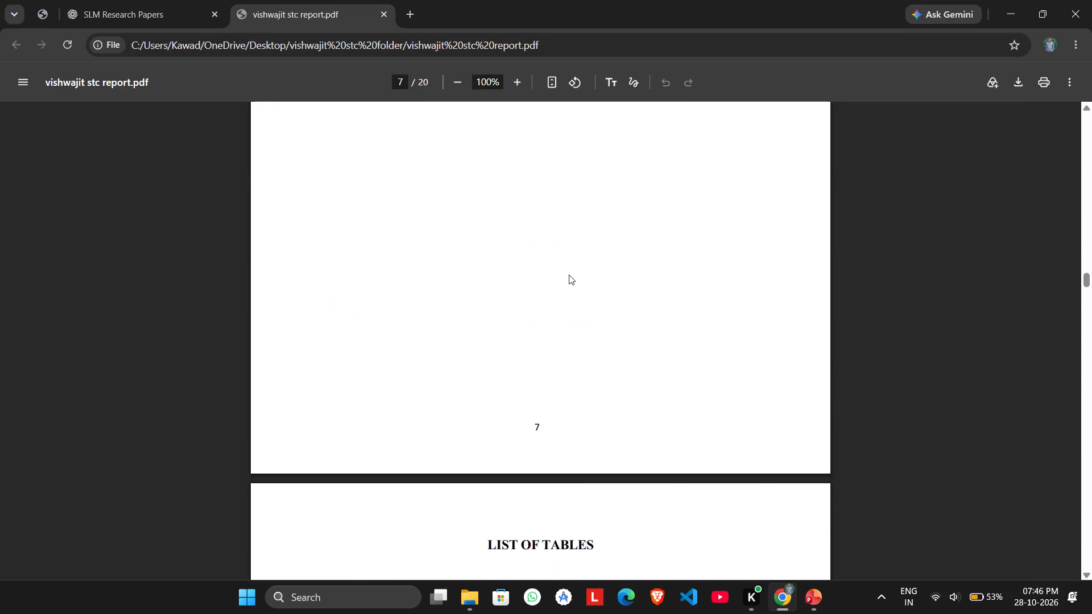
scroll(569, 275, "down", 20)
scroll(569, 275, "down", 7)
scroll(554, 270, "up", 2)
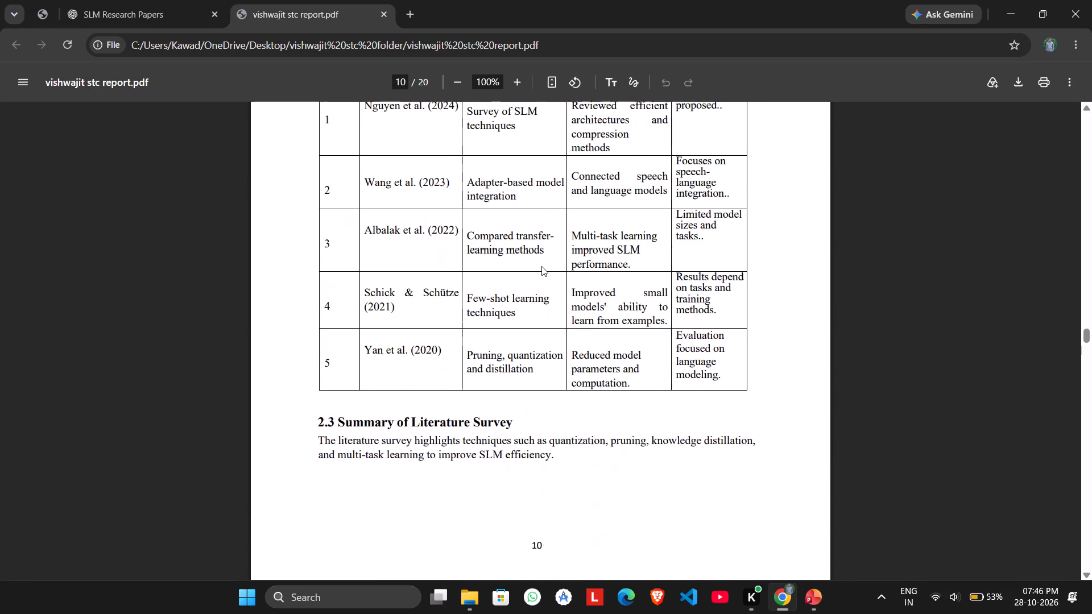
scroll(516, 256, "up", 2)
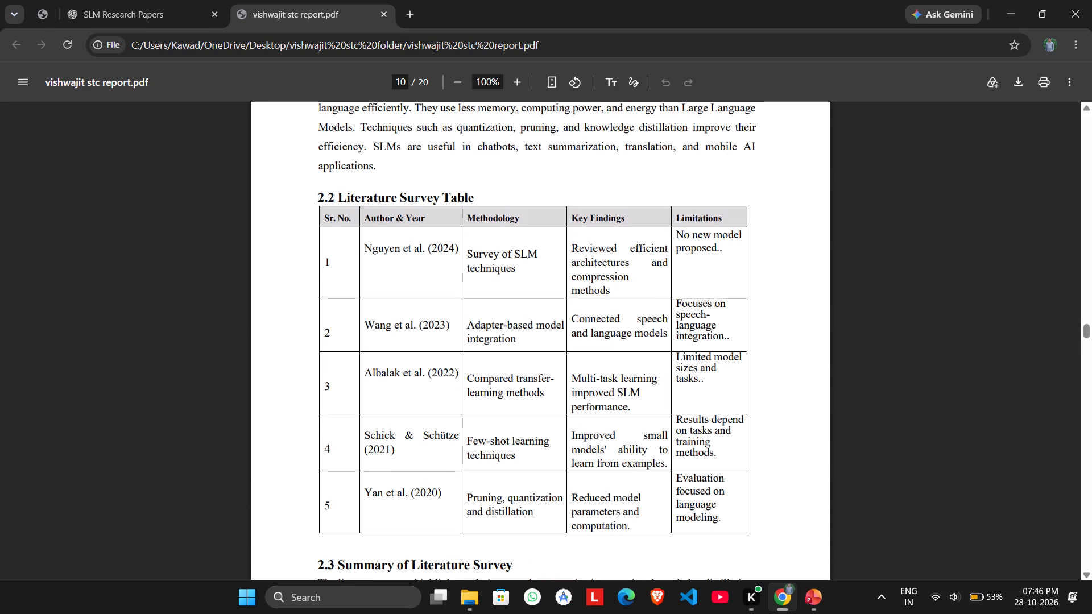
Replace row 1's Author & Year entry in slide 7's table with "Nguyen et al. (2024)" copied from the report.
left_click_drag(367, 245, 462, 242)
key("ctrl+c")
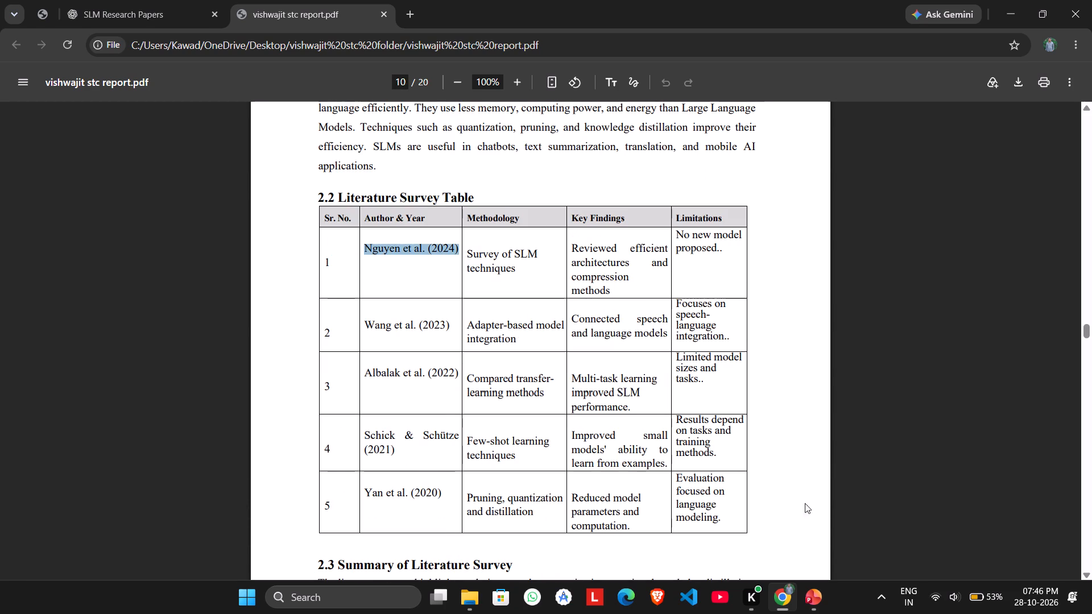
left_click(816, 590)
left_click_drag(427, 259, 532, 263)
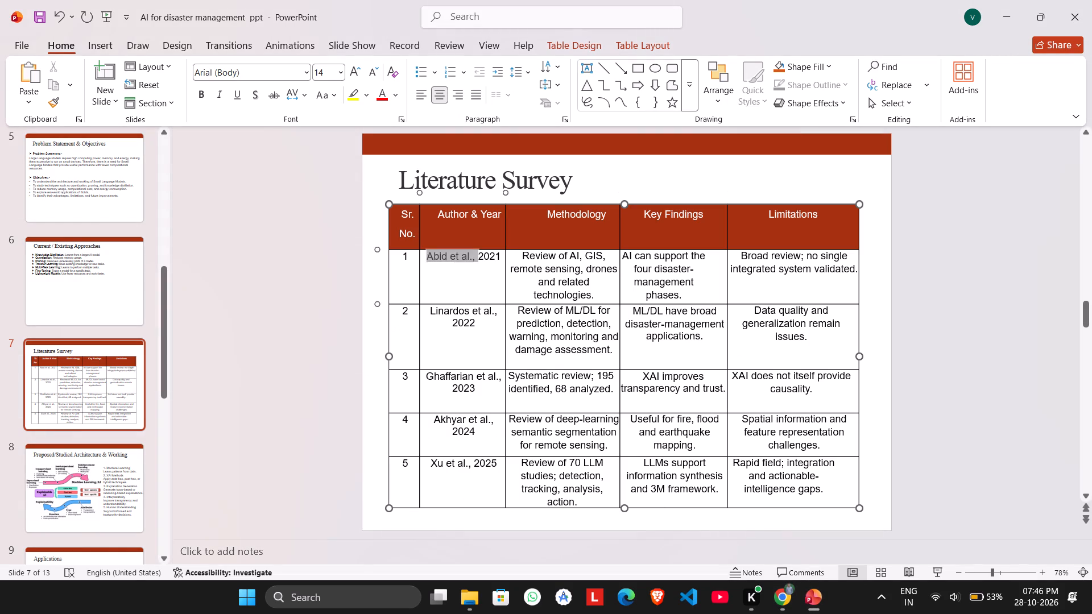
left_click_drag(532, 263, 501, 256)
key("ctrl+v")
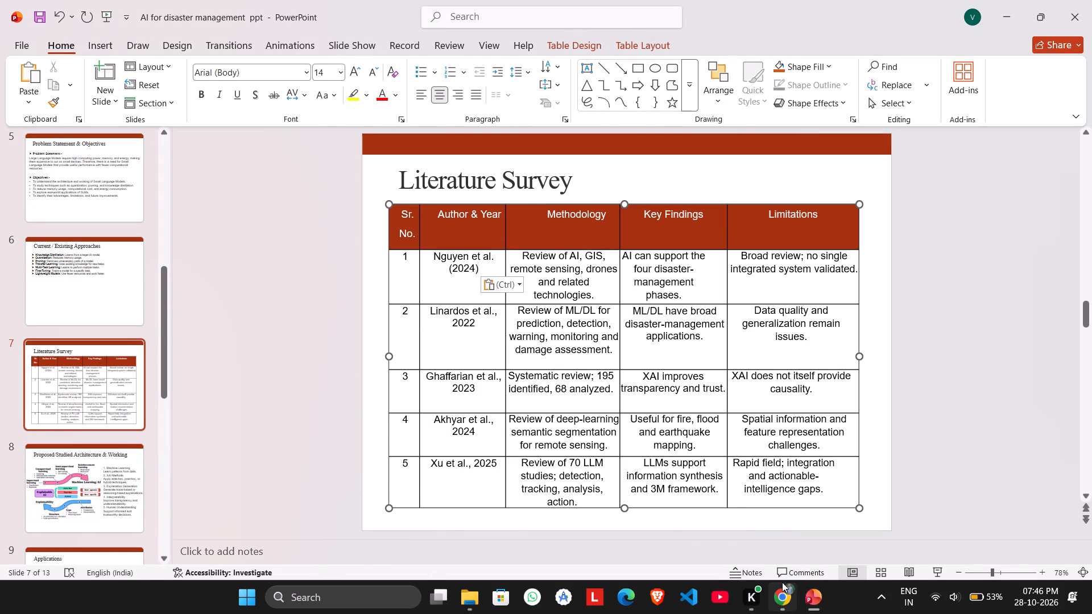
Replace row 2's Author & Year entry in slide 7's table with "Wang et al. (2023)" copied from the report PDF.
left_click(782, 583)
left_click_drag(367, 317, 409, 413)
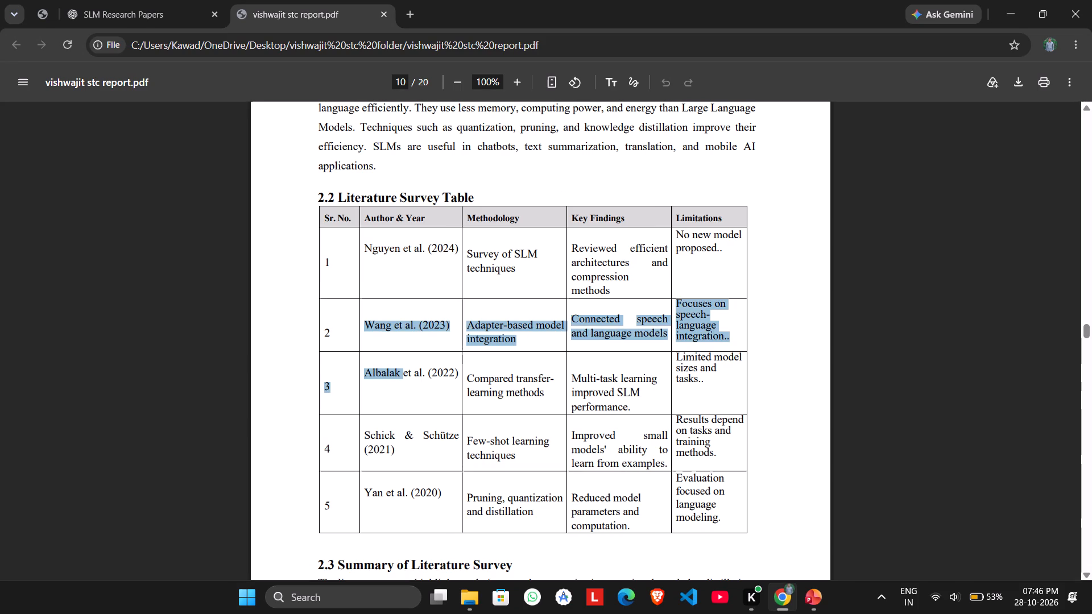
left_click_drag(409, 413, 456, 380)
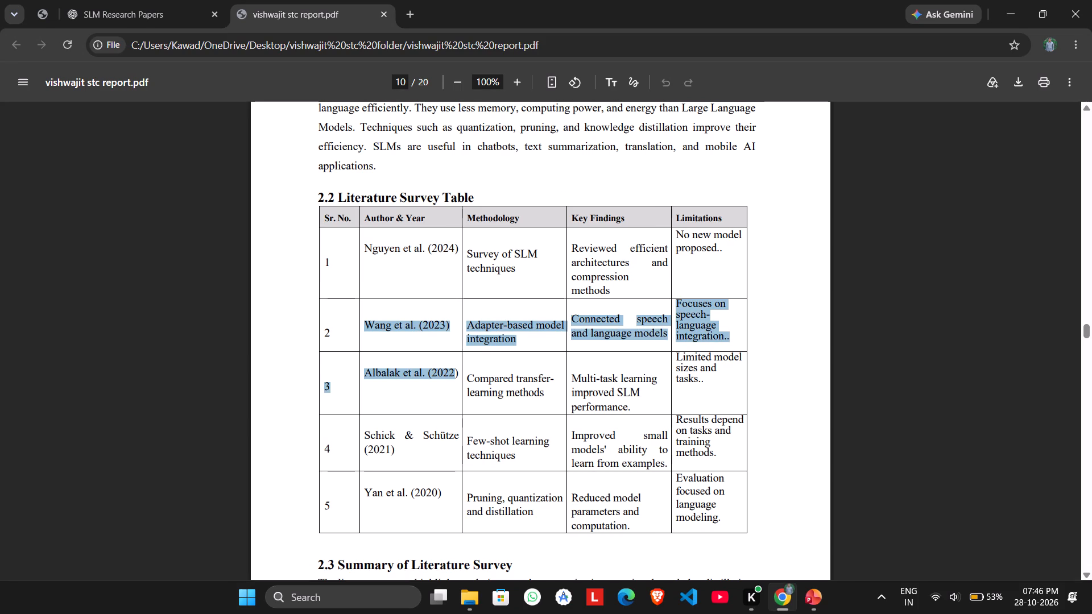
left_click_drag(456, 380, 450, 332)
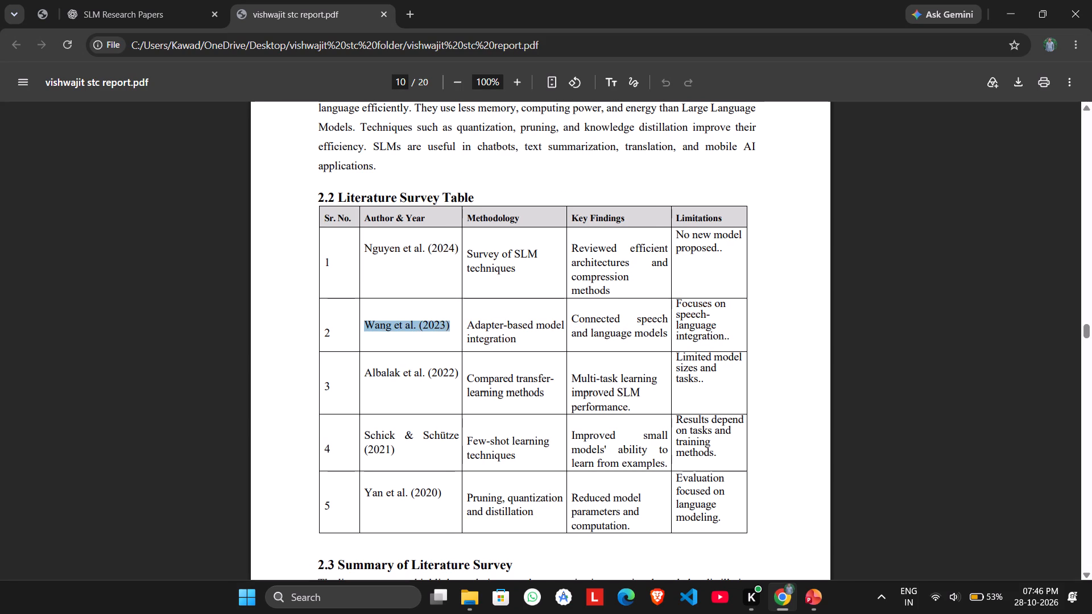
key("ctrl+c")
key("alt+Tab")
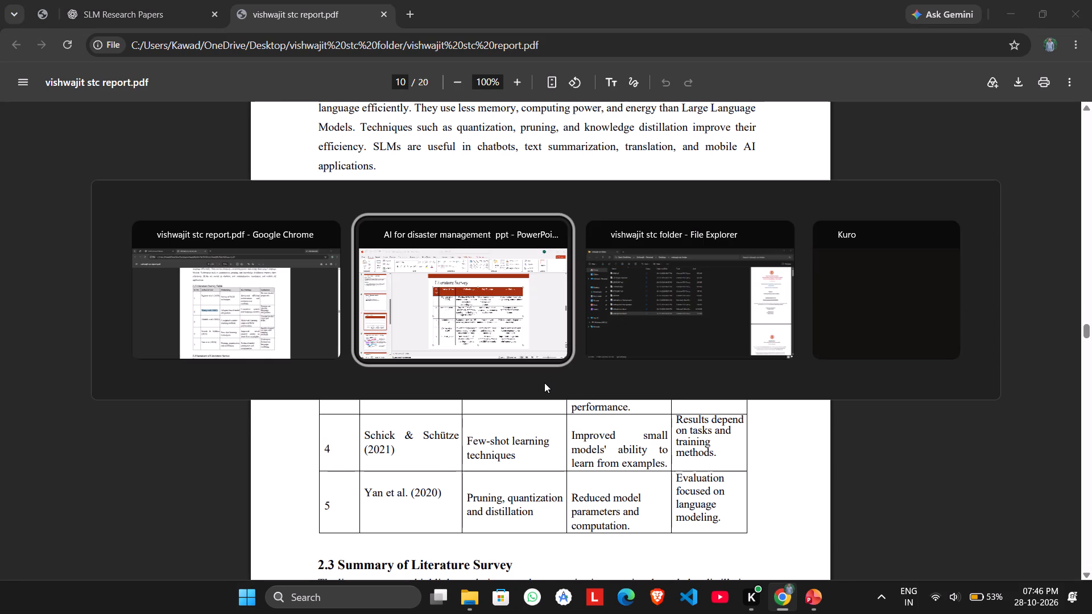
left_click_drag(487, 327, 431, 307)
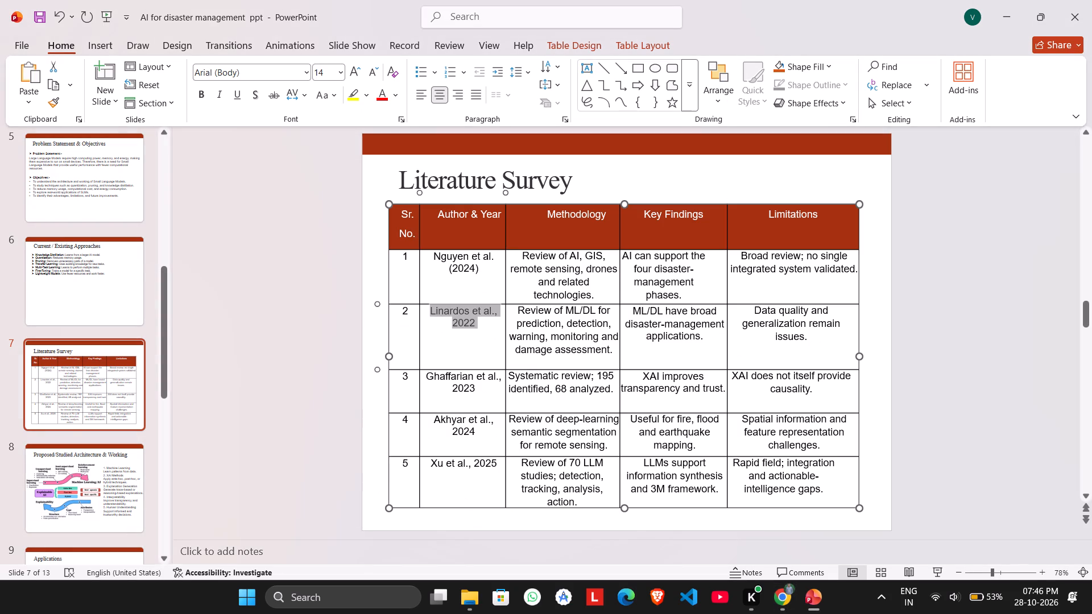
key("ctrl+v")
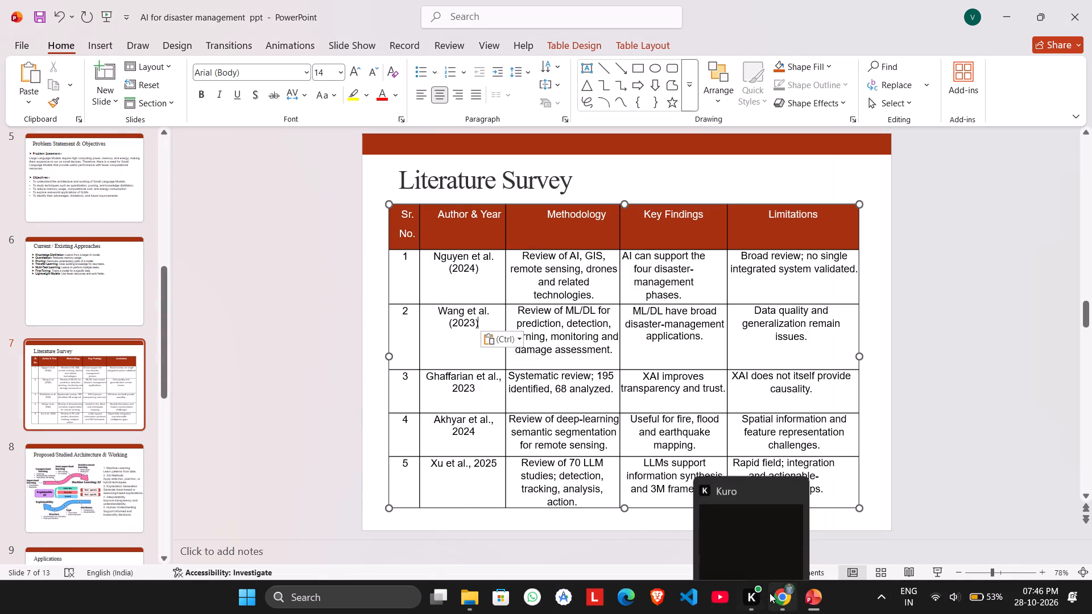
Replace row 3's Author & Year entry in the slide table with "Albalak et al. (2022)" copied from the report.
left_click(772, 593)
left_click_drag(364, 375, 391, 376)
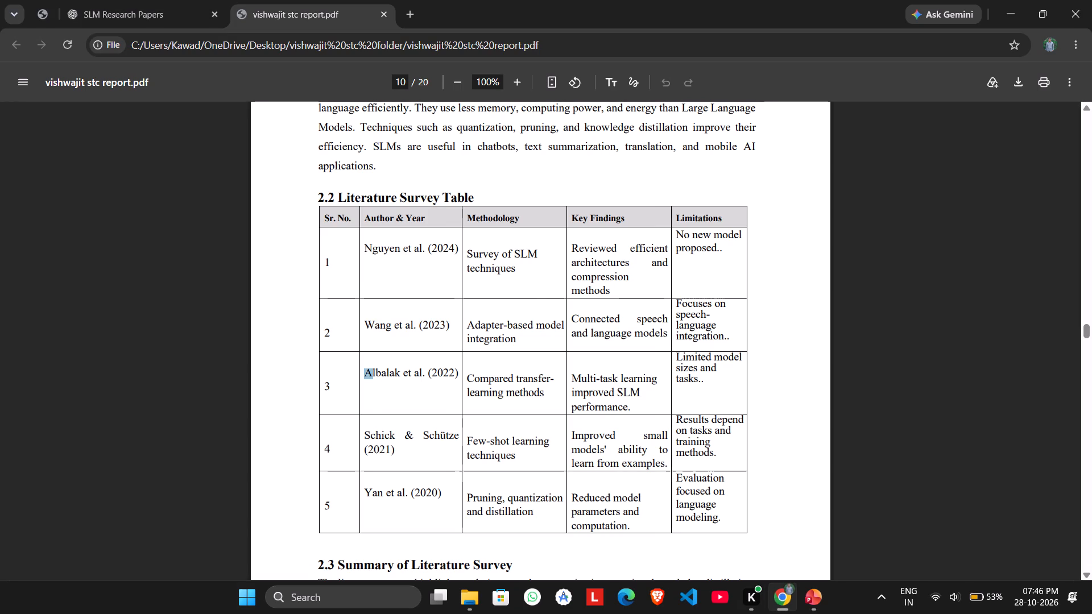
left_click_drag(391, 376, 454, 372)
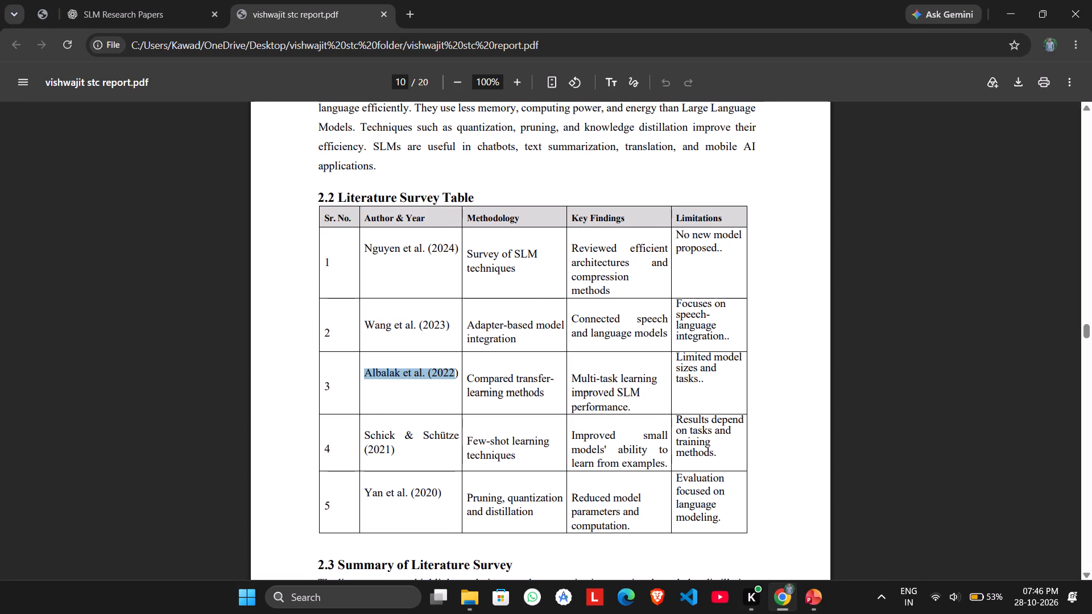
left_click_drag(454, 372, 457, 373)
key("ctrl+c")
left_click(812, 590)
left_click_drag(477, 391, 431, 378)
key("ctrl+v")
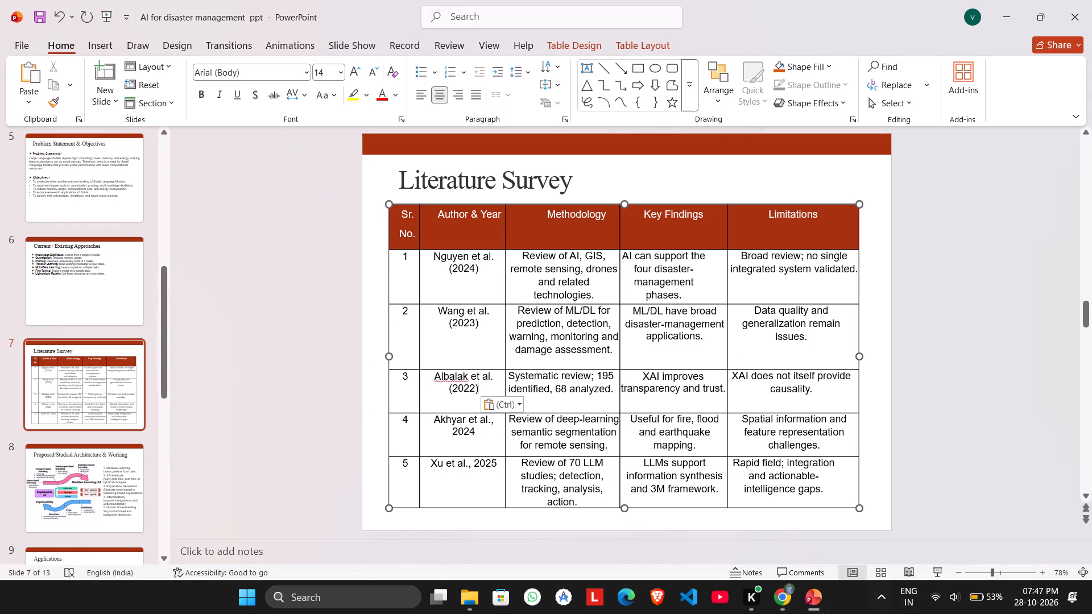
Replace row 4's Author & Year entry in the slide table with "Schick & Schütze (2021)" copied from the report.
left_click(797, 604)
left_click_drag(399, 448, 374, 438)
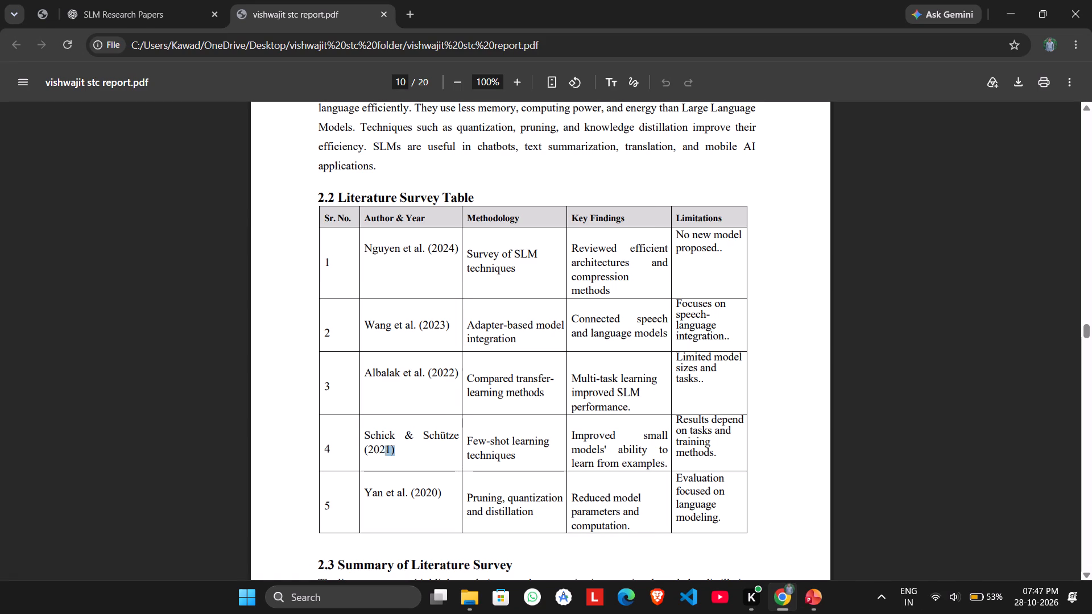
left_click_drag(374, 438, 365, 433)
key("ctrl+c")
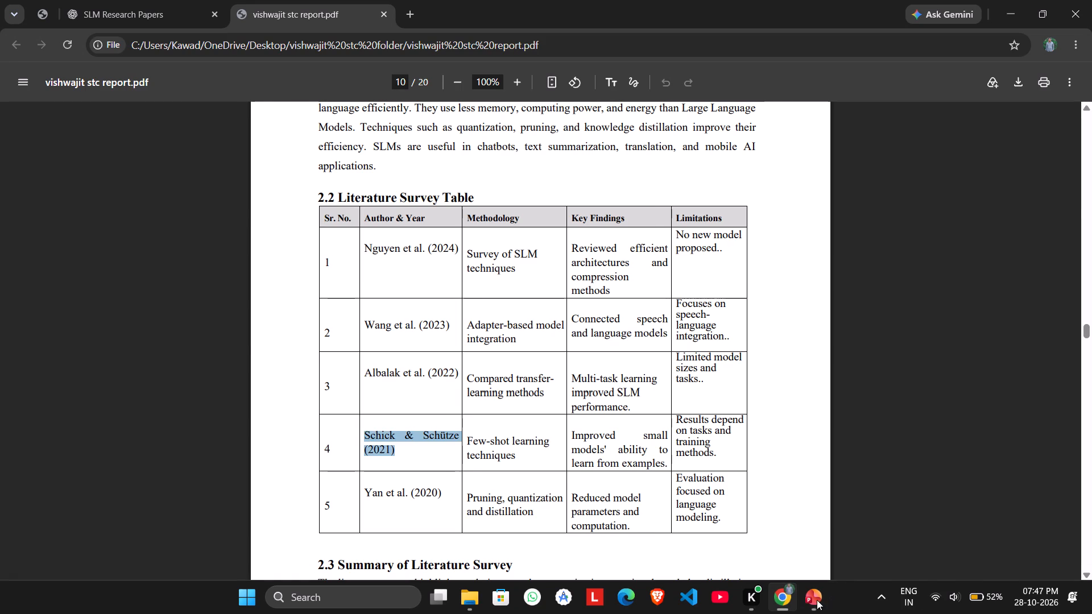
left_click(814, 600)
left_click_drag(482, 435, 454, 429)
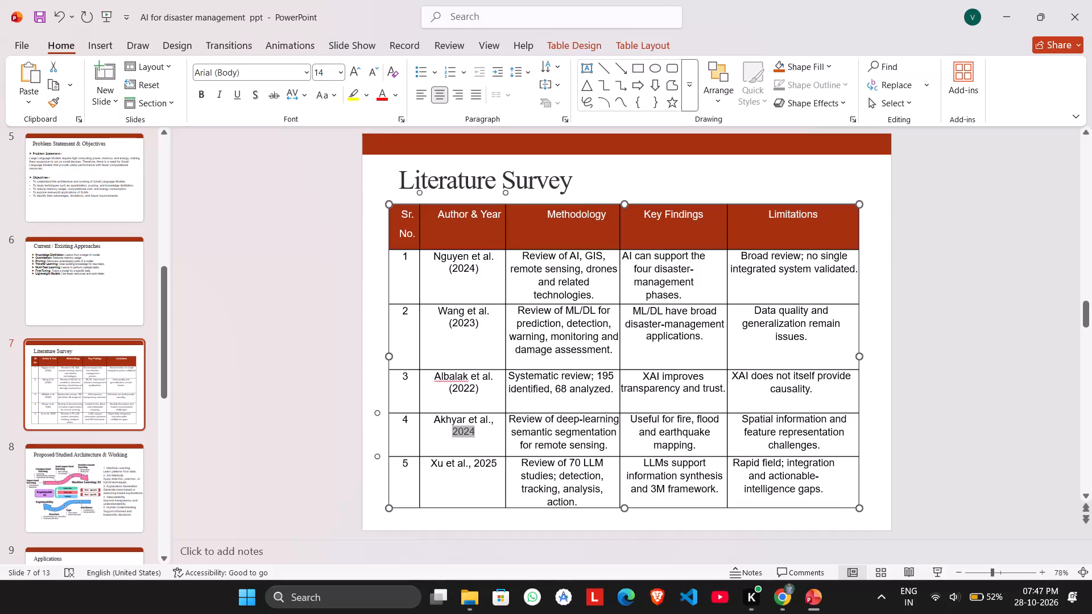
left_click_drag(454, 429, 439, 424)
key("ctrl+v")
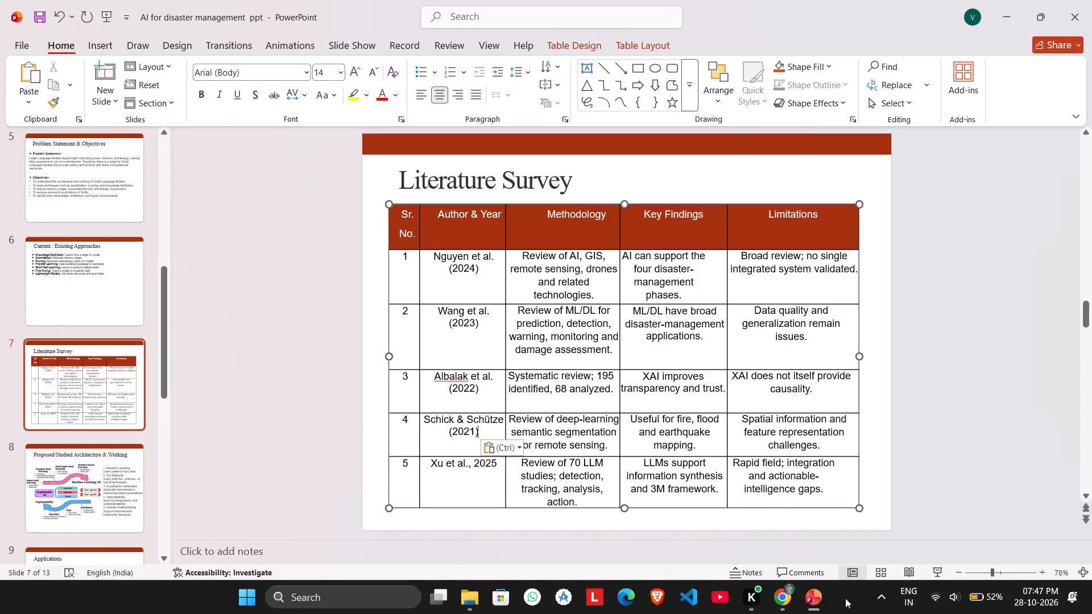
Replace row 5's Author & Year entry in the slide table with "Yan et al. (2020)" copied from the report.
left_click(786, 599)
left_click_drag(446, 492, 424, 489)
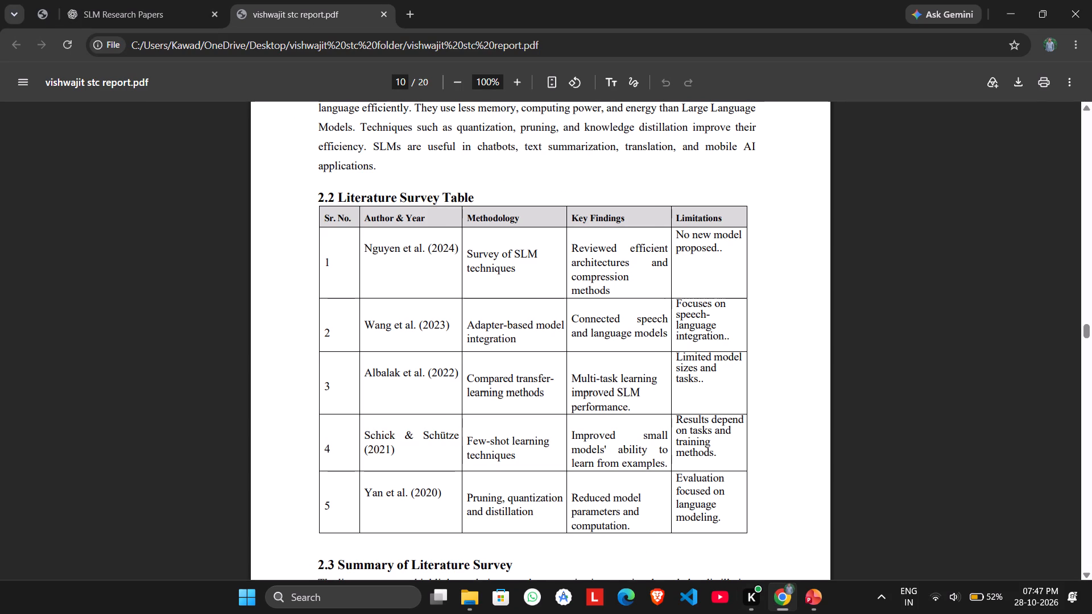
left_click_drag(424, 489, 358, 491)
key("ctrl+c")
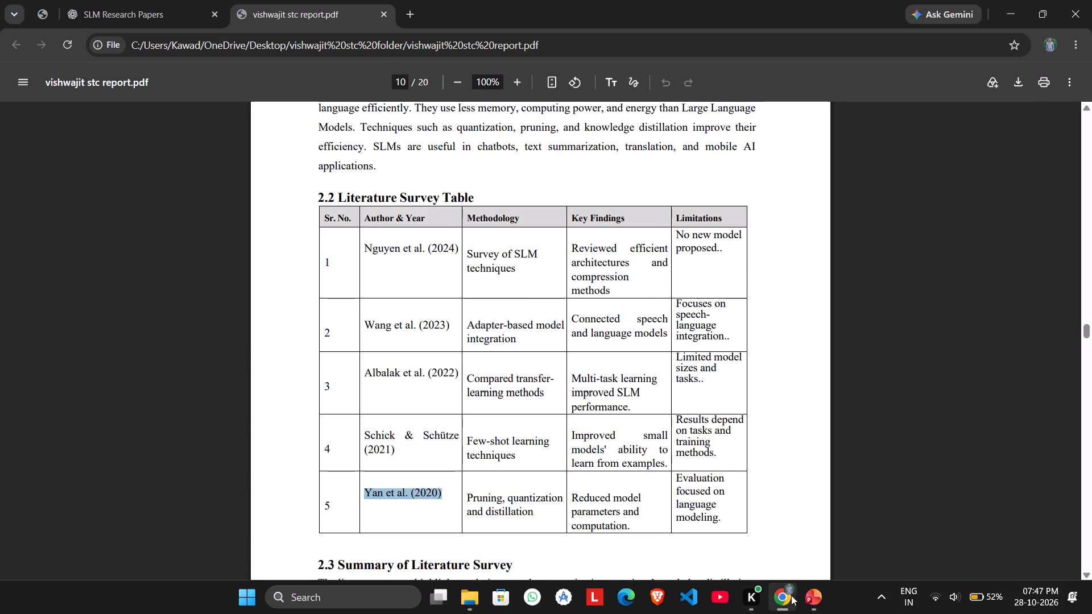
left_click(806, 594)
left_click_drag(496, 464, 406, 464)
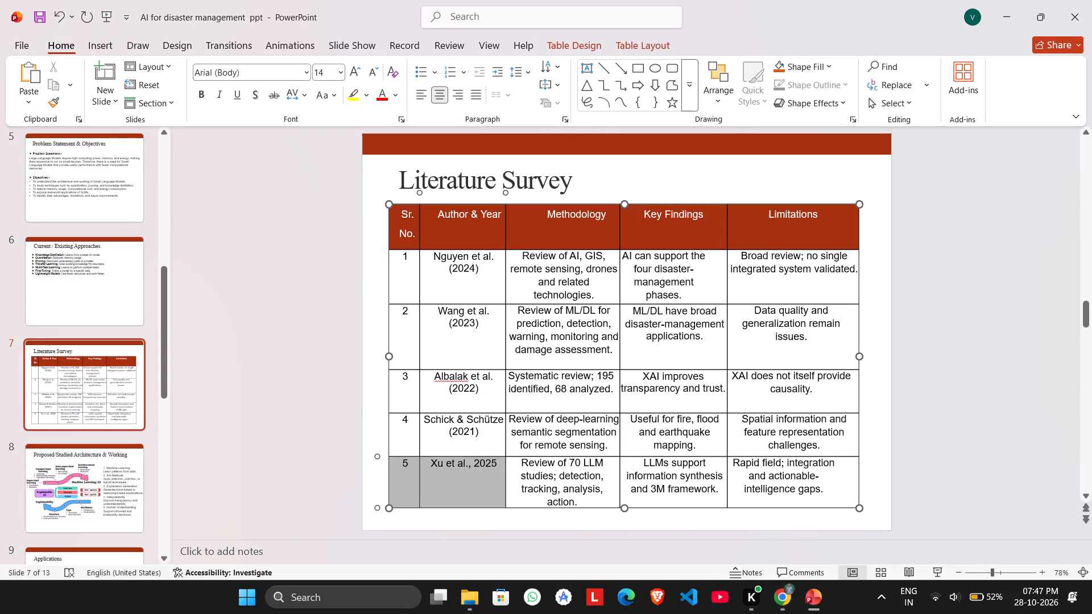
left_click_drag(406, 464, 427, 464)
key("ctrl+v")
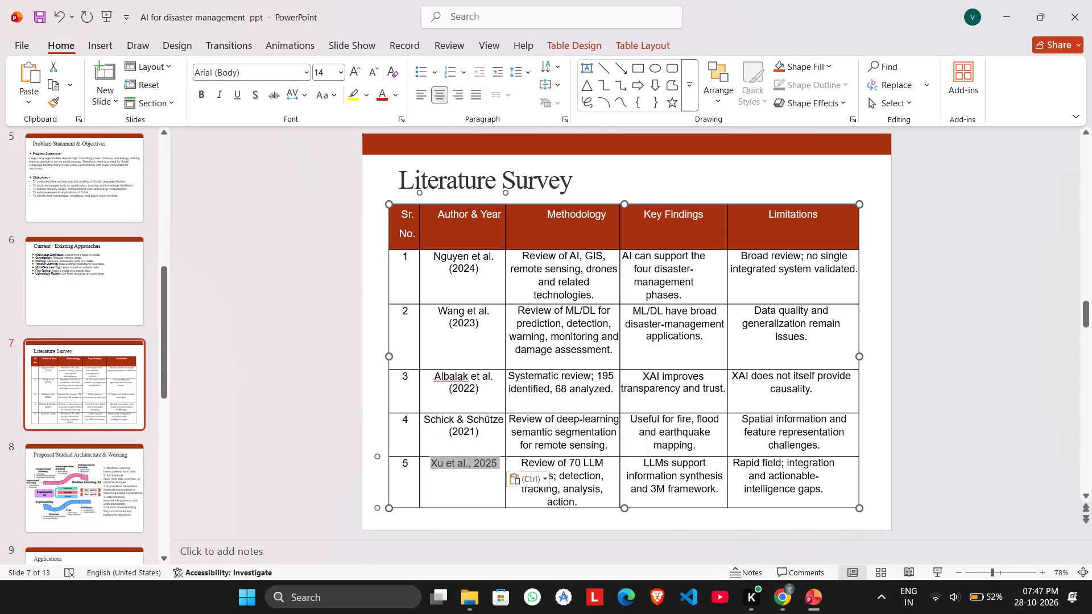
left_click(563, 434)
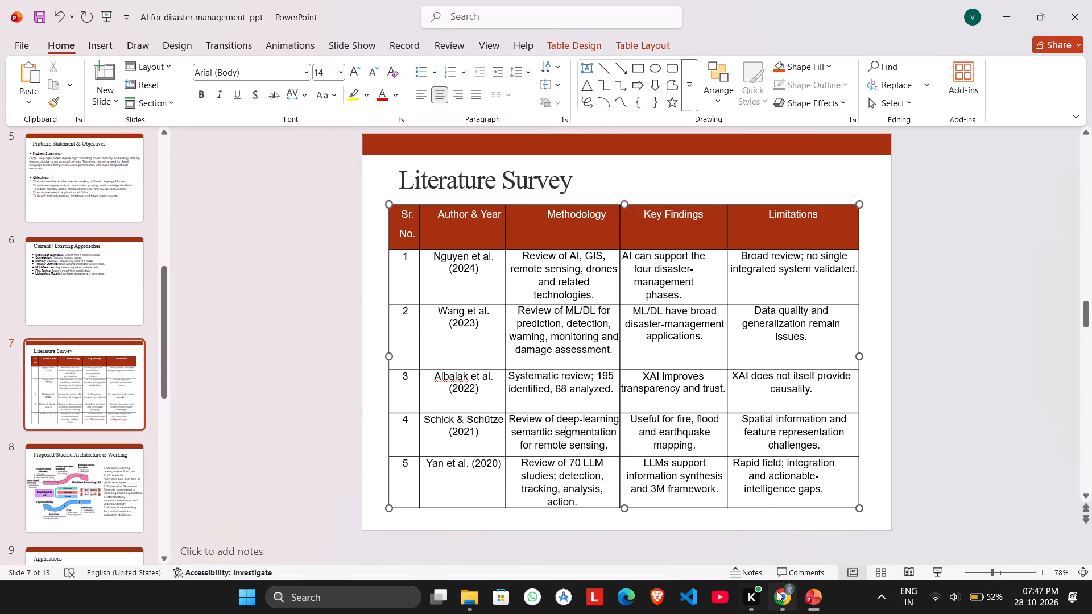
Replace row 1's Methodology text in the slide table with "Survey of SLM techniques" copied from the report.
left_click(777, 591)
left_click_drag(514, 268, 462, 255)
key("ctrl+c")
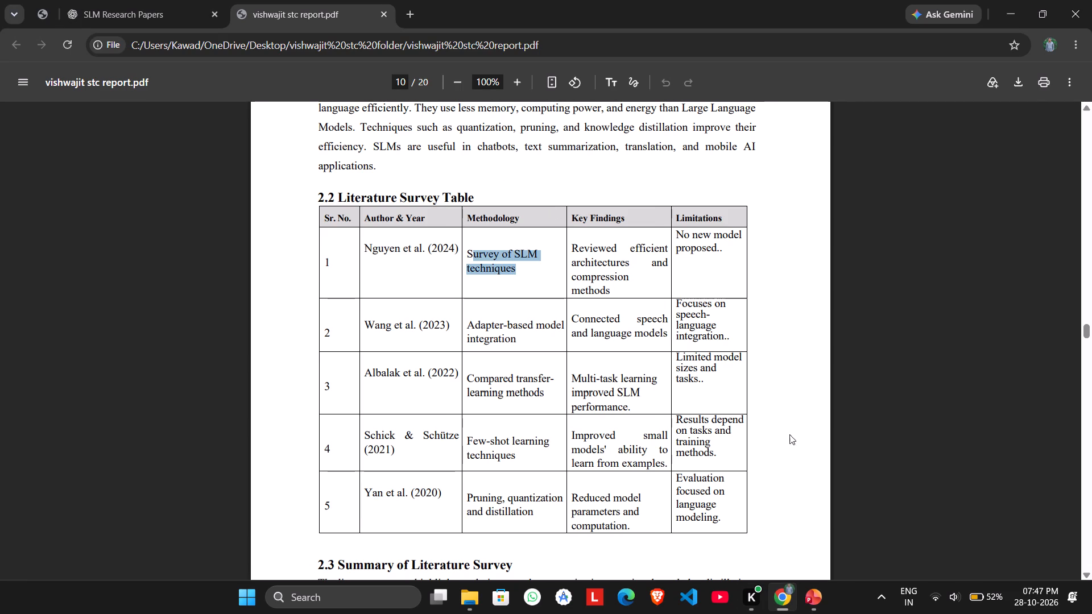
left_click(813, 594)
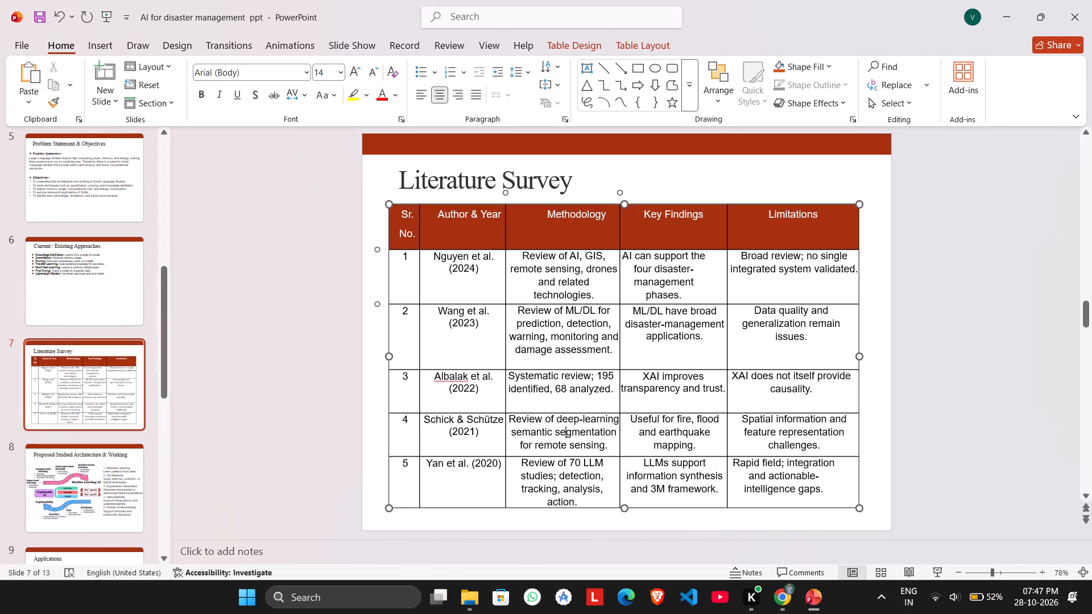
left_click_drag(598, 293, 520, 259)
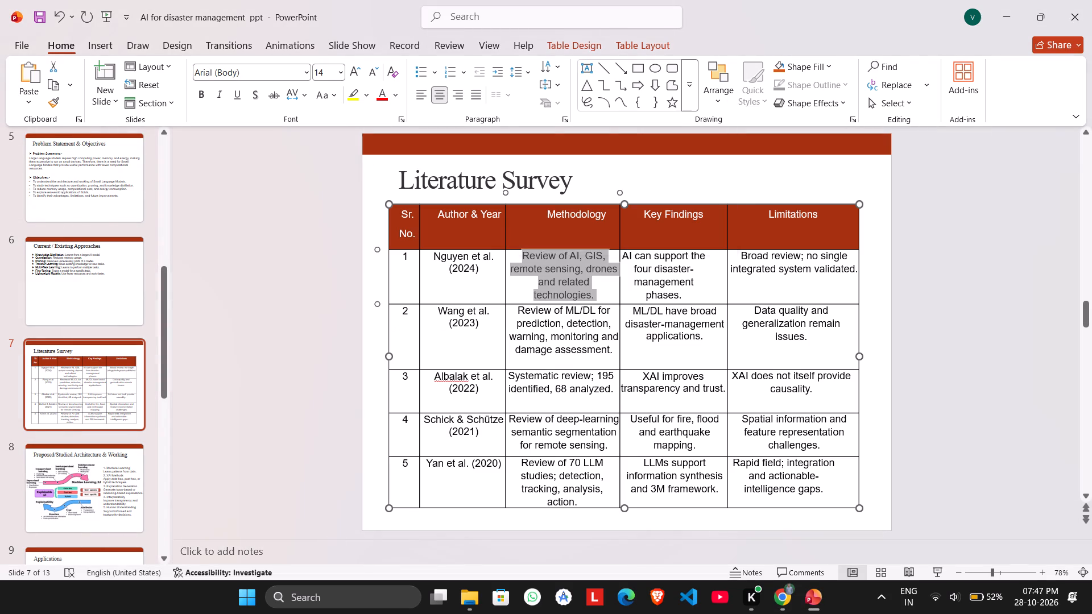
key("ctrl+v")
left_click(780, 597)
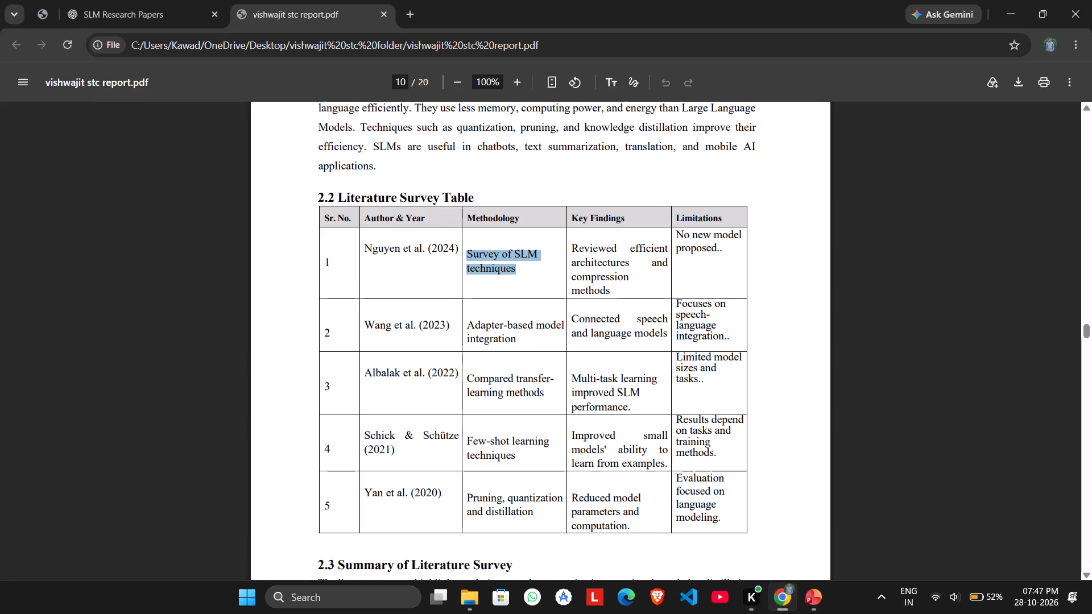
left_click(810, 586)
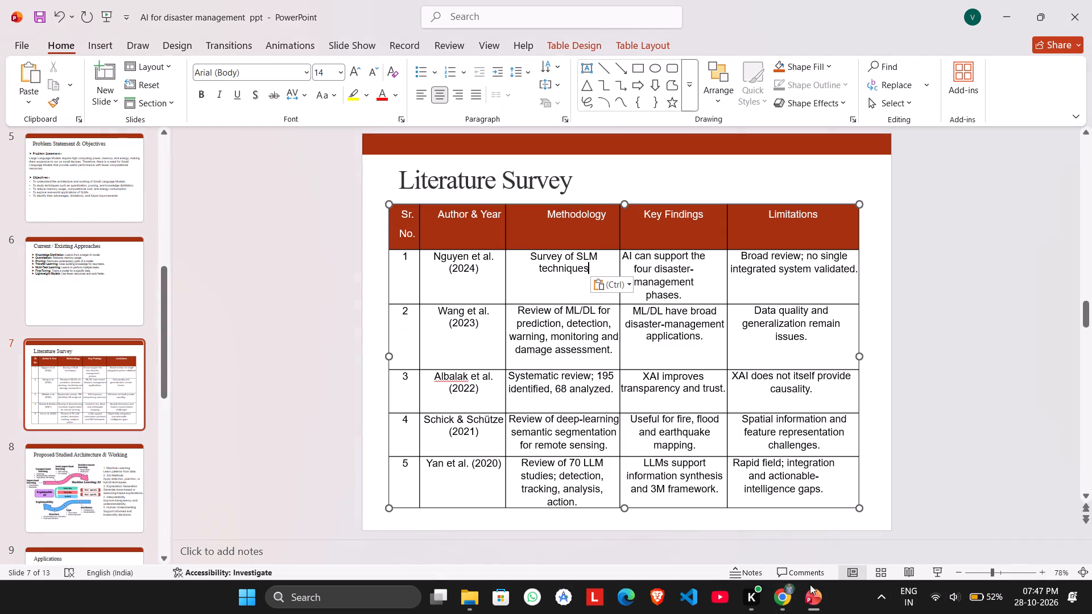
Replace row 2's Methodology text in the slide table with "Adapter-based model integration" copied from the report.
left_click(789, 600)
left_click_drag(527, 337, 488, 325)
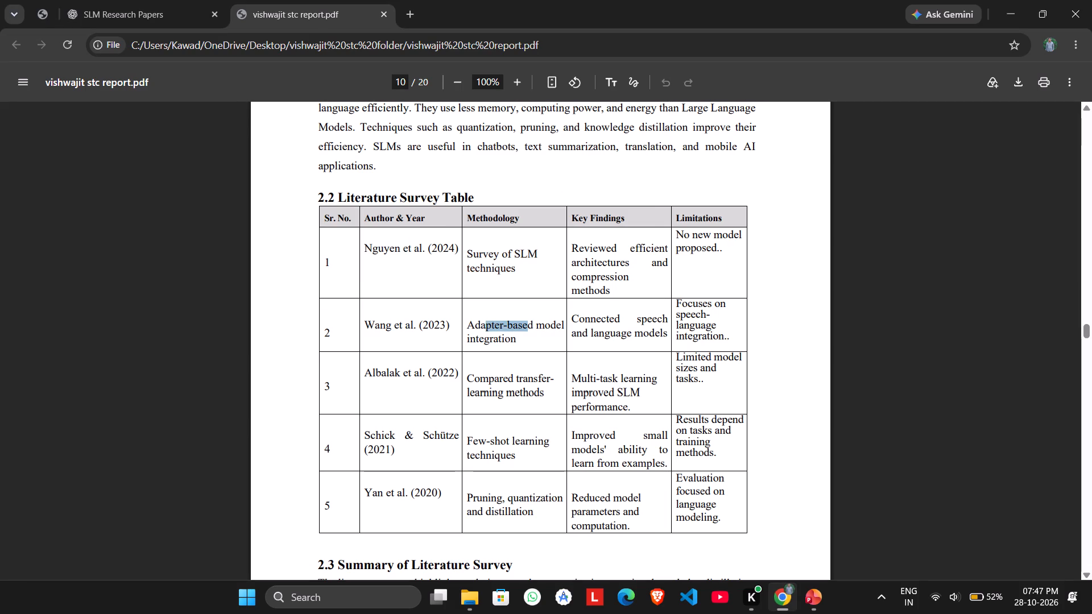
left_click_drag(488, 325, 462, 322)
left_click(474, 326)
left_click_drag(528, 339, 480, 333)
left_click_drag(520, 340, 466, 327)
key("ctrl+c")
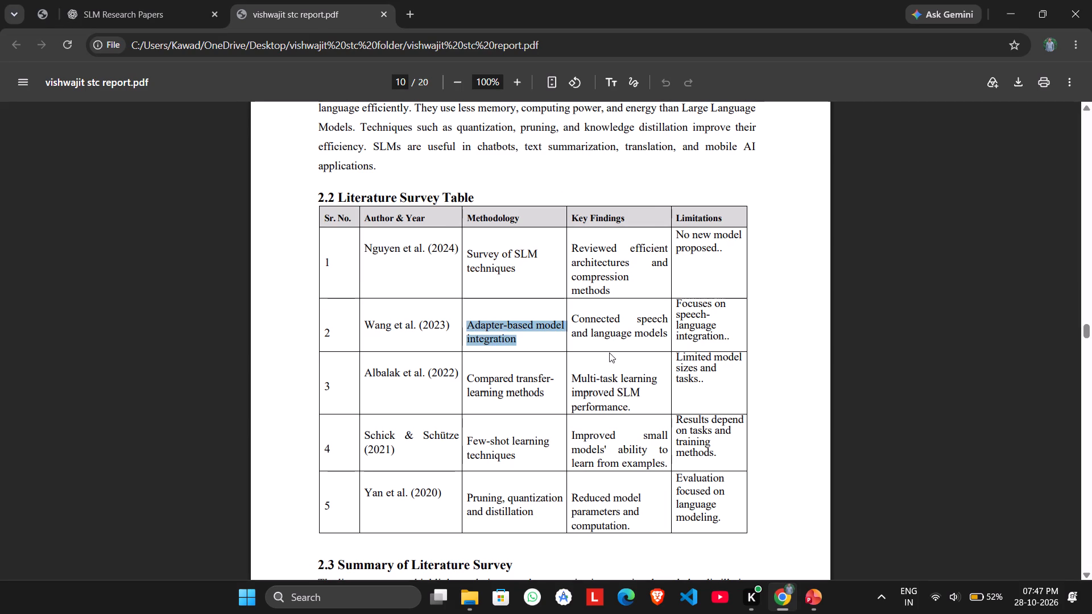
left_click(820, 595)
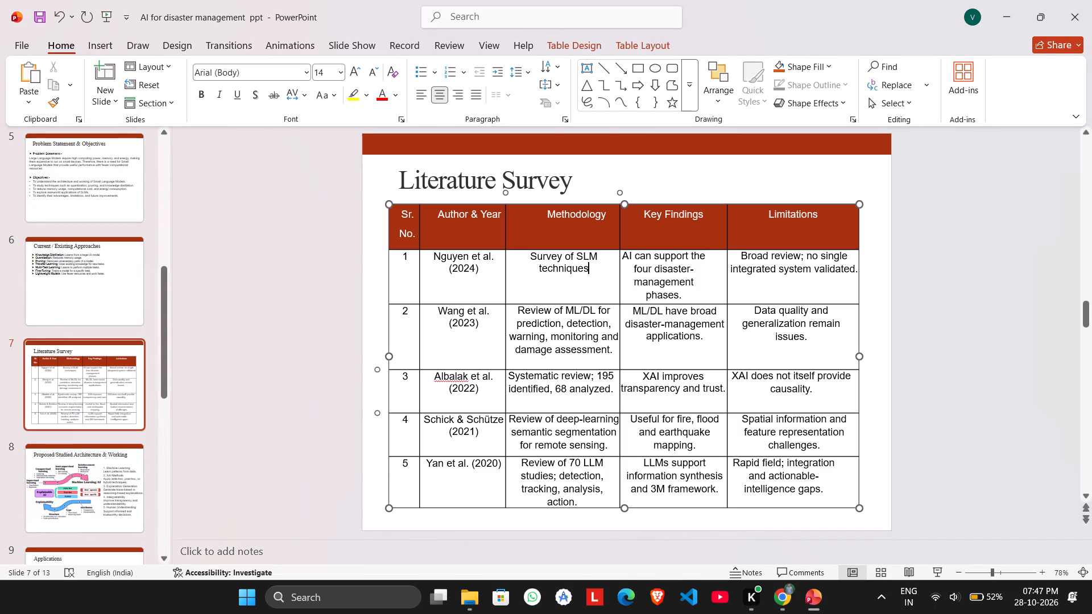
left_click_drag(613, 350, 515, 313)
key("ctrl+v")
Replace row 3's Methodology text in the slide table with the report's "Compared transfer-learning methods" entry.
left_click(788, 591)
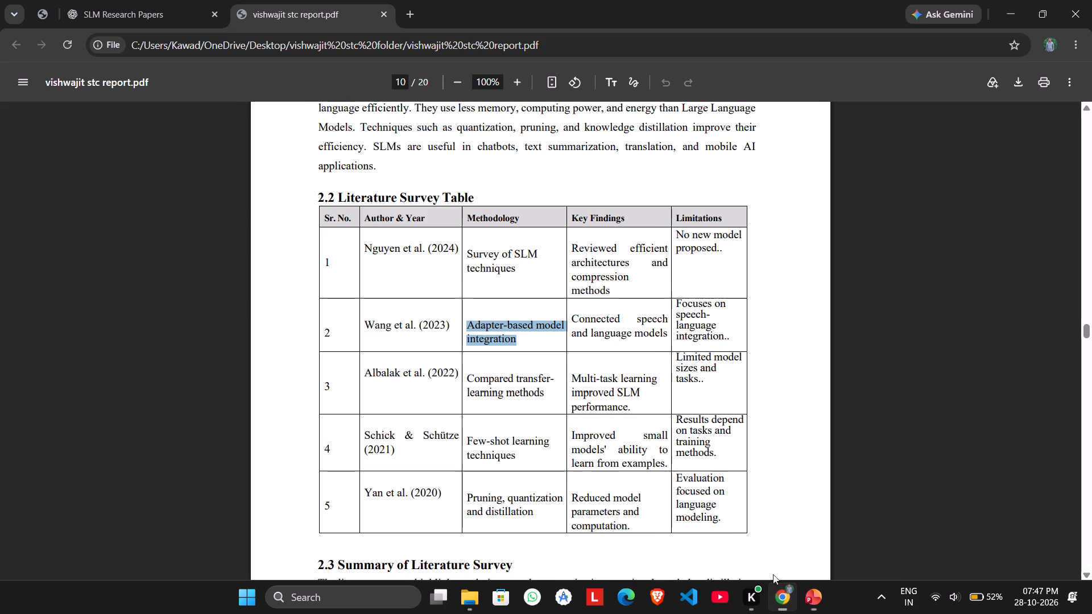
left_click_drag(547, 396, 471, 374)
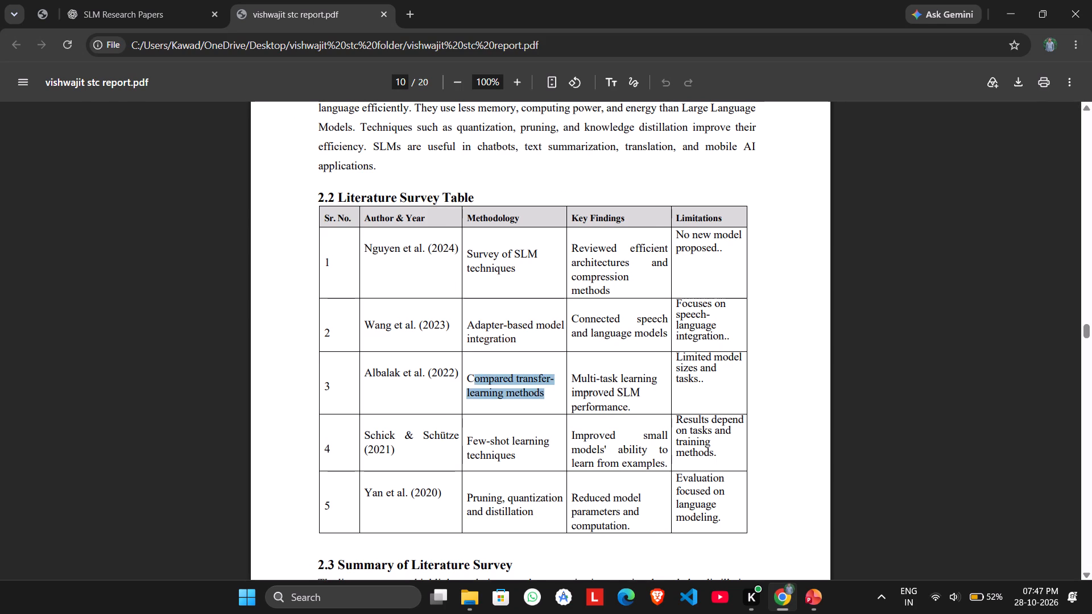
left_click_drag(471, 374, 466, 374)
key("ctrl+c")
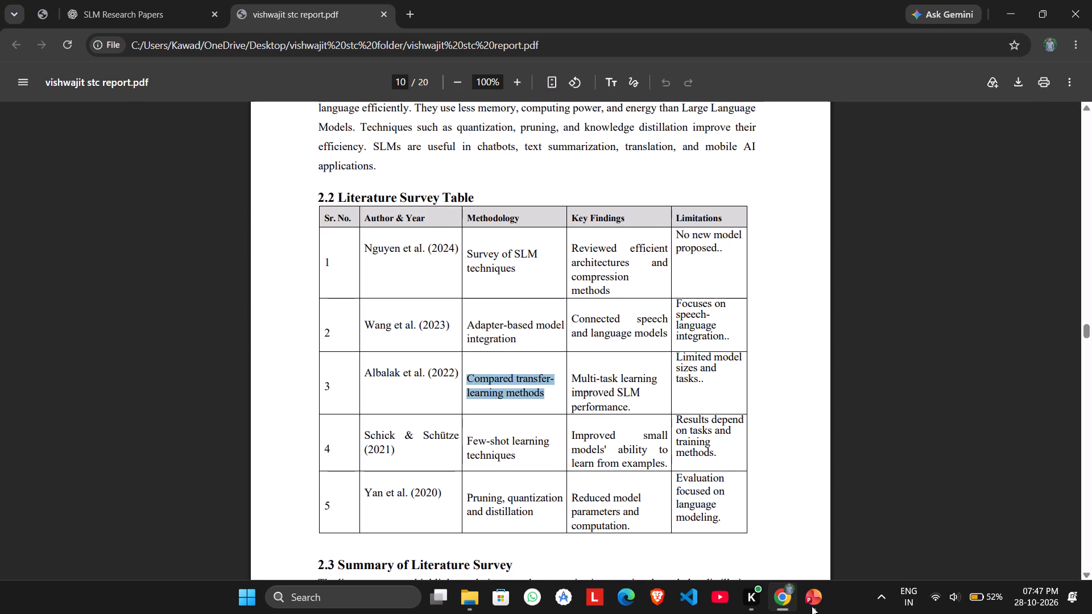
left_click(812, 606)
left_click_drag(613, 392, 560, 377)
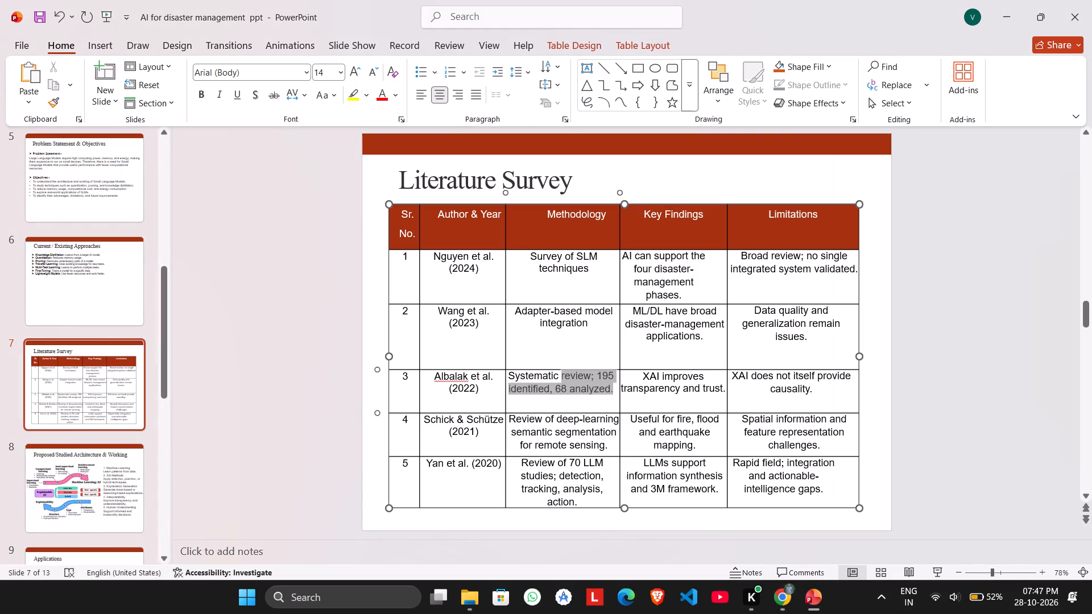
left_click_drag(560, 377, 531, 374)
key("ctrl+v")
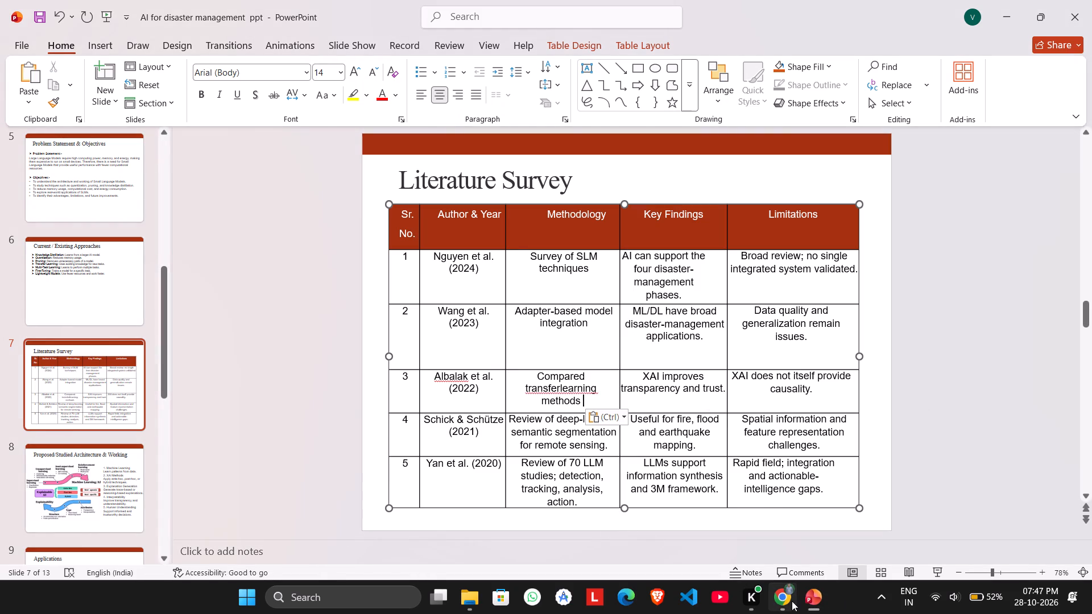
Replace row 4's Methodology text in the slide table with "Few-shot learning techniques" copied from the report.
left_click(792, 601)
left_click_drag(523, 458, 462, 438)
left_click(471, 441)
left_click_drag(519, 453, 472, 443)
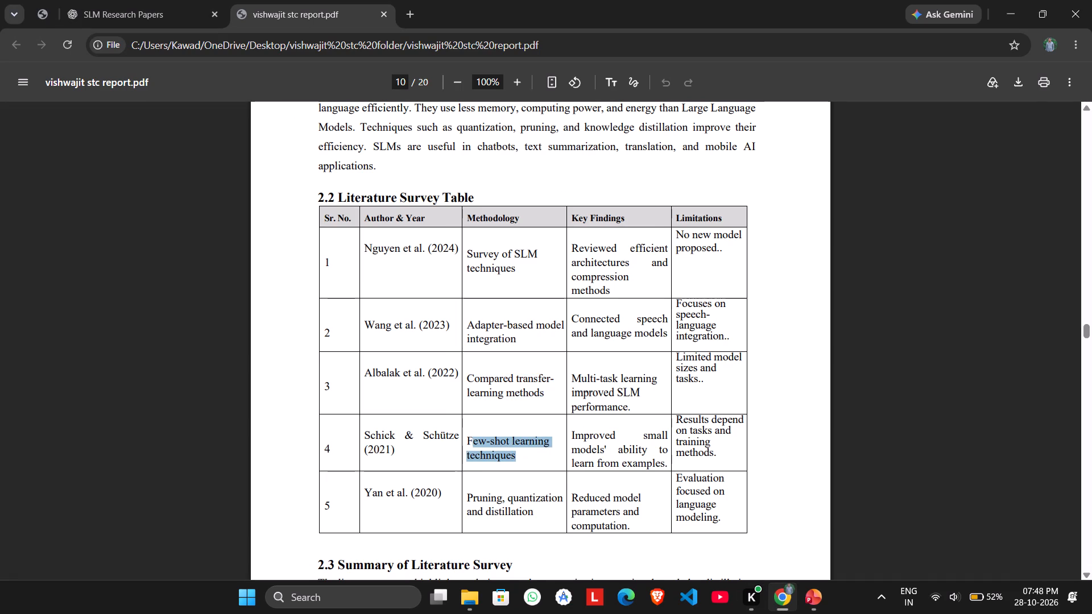
left_click_drag(472, 443, 469, 441)
key("ctrl+c")
left_click(816, 602)
left_click_drag(610, 449, 546, 425)
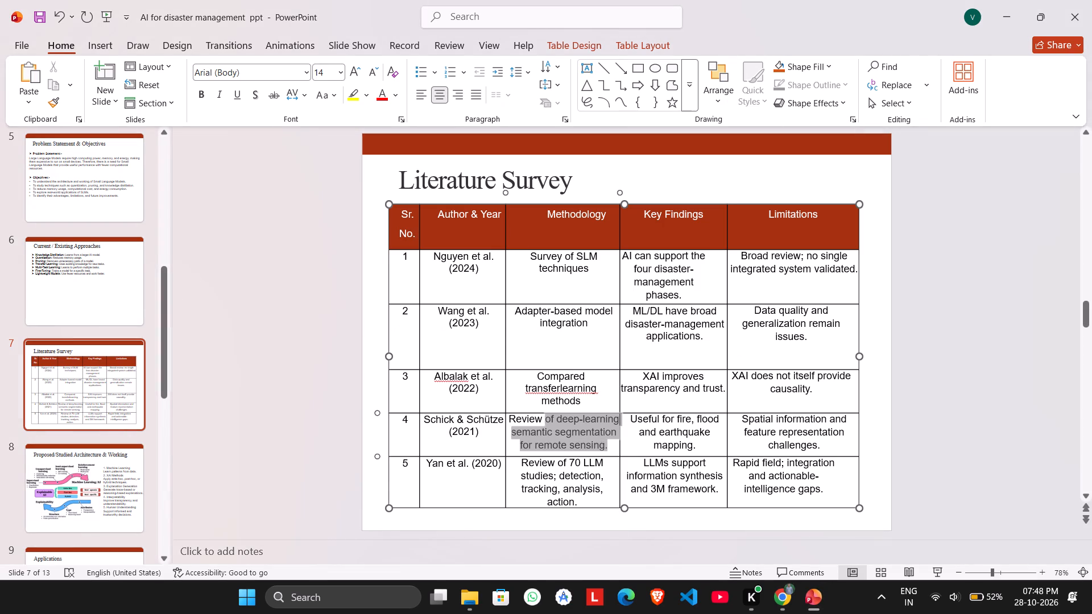
left_click_drag(546, 425, 509, 422)
key("ctrl+v")
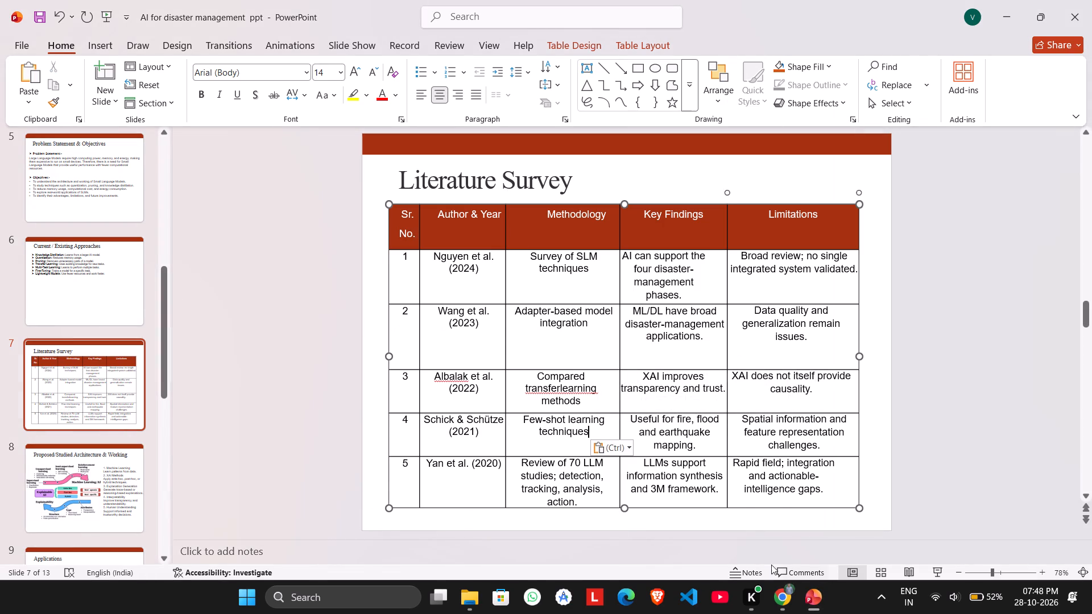
Replace row 5's Methodology text in the slide table with "Pruning, quantization and distillation" copied from the report.
left_click(775, 584)
left_click_drag(537, 507, 467, 498)
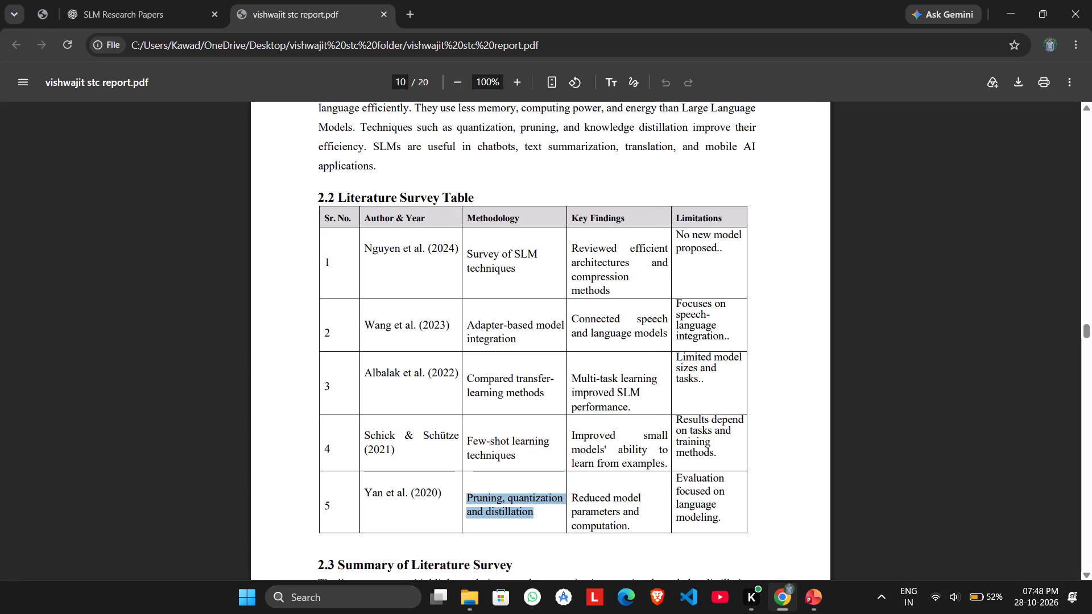
left_click_drag(467, 498, 466, 498)
key("ctrl+c")
left_click(822, 592)
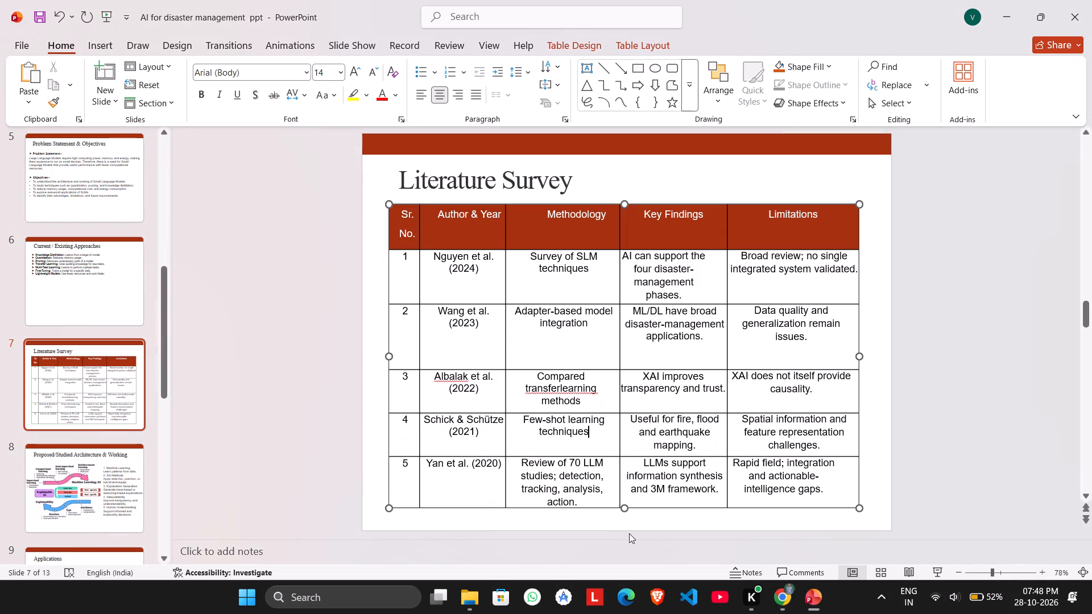
left_click_drag(580, 496, 530, 470)
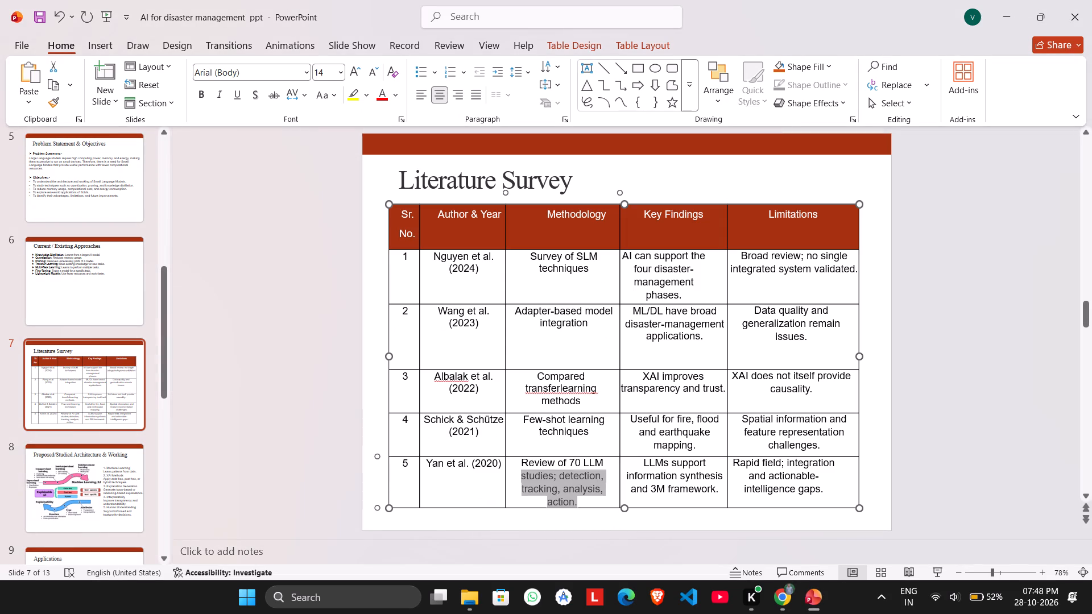
left_click_drag(530, 470, 530, 468)
key("ctrl+v")
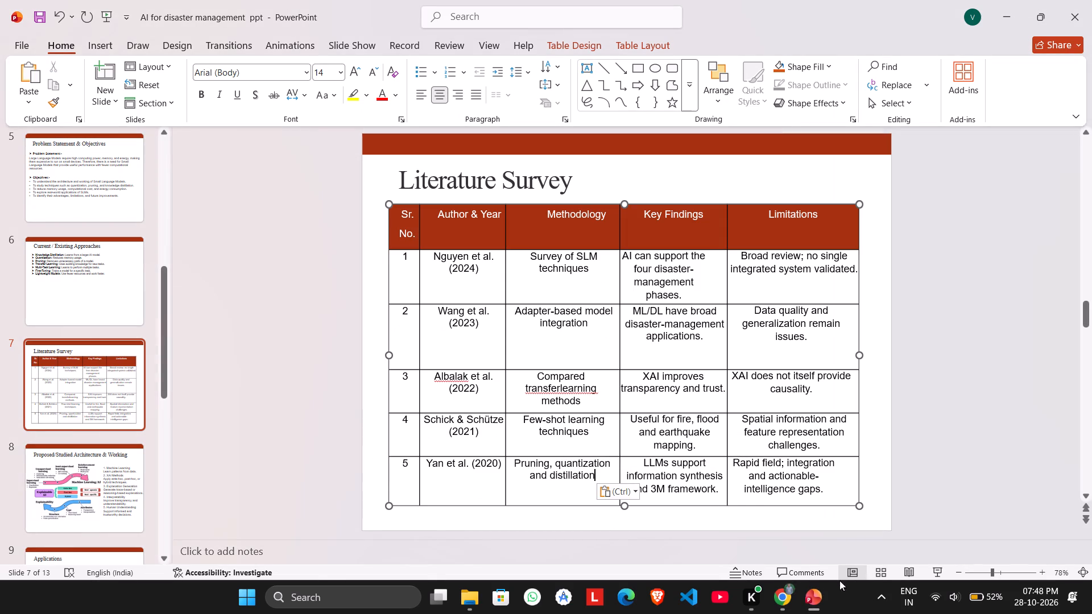
Replace row 1's Key Findings text in the slide table with "Reviewed efficient architectures and compression methods" copied from the report.
left_click(784, 595)
left_click_drag(618, 289, 564, 247)
key("ctrl+c")
left_click(816, 592)
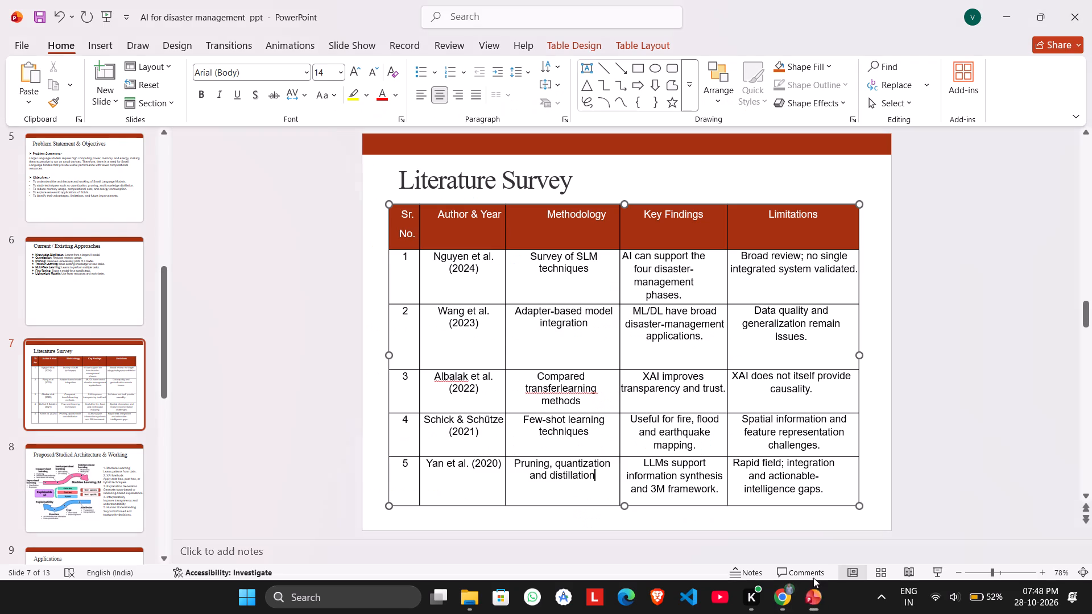
left_click_drag(685, 293, 628, 260)
key("ctrl+v")
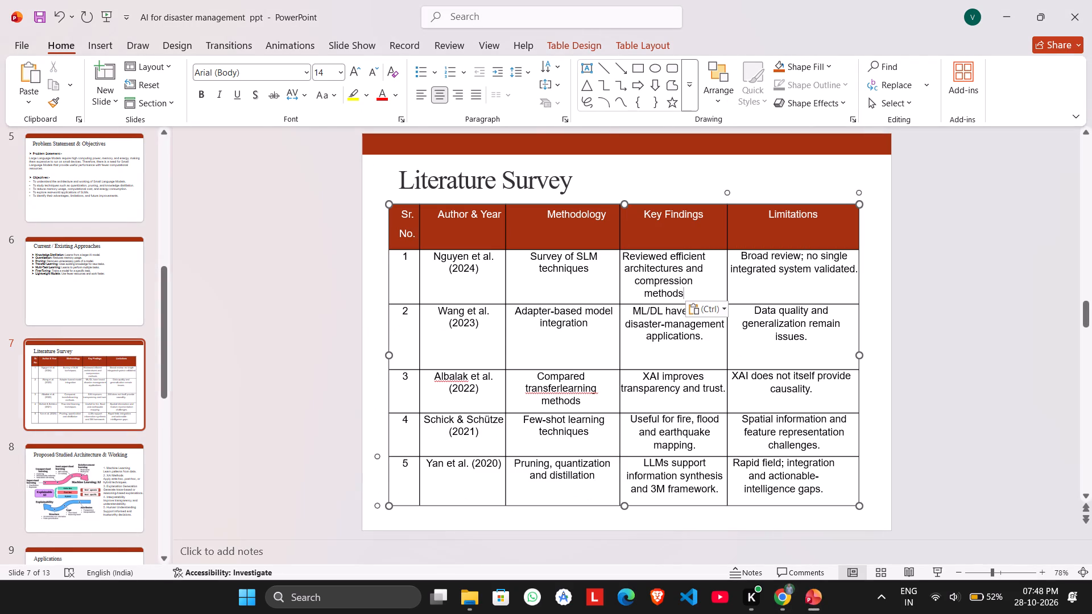
Replace row 2's Key Findings text in the slide table with "Connected speech and language models" copied from the report.
left_click(784, 584)
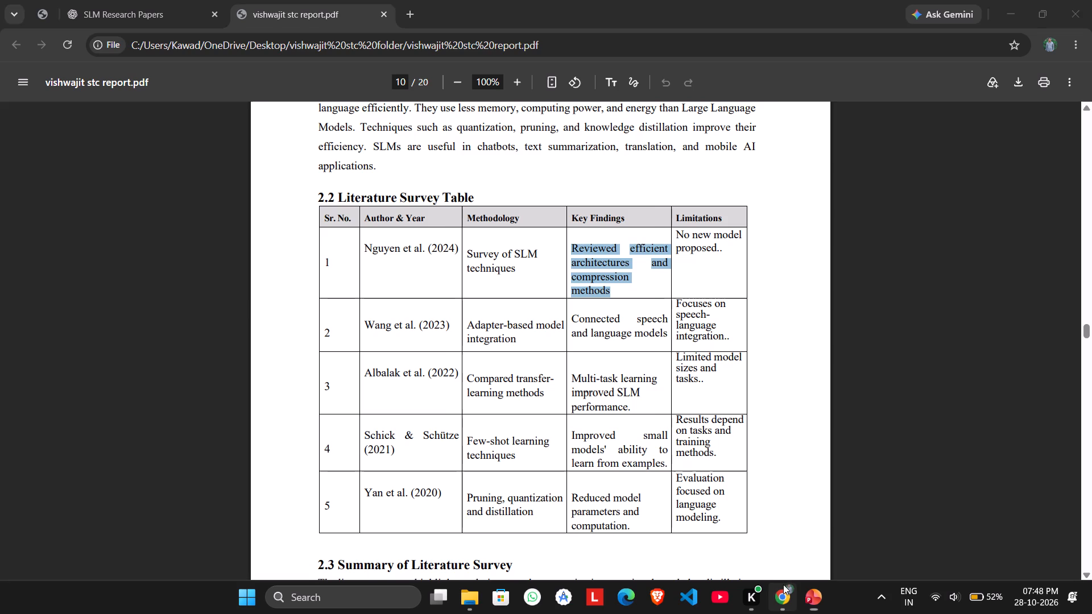
left_click_drag(572, 316, 668, 334)
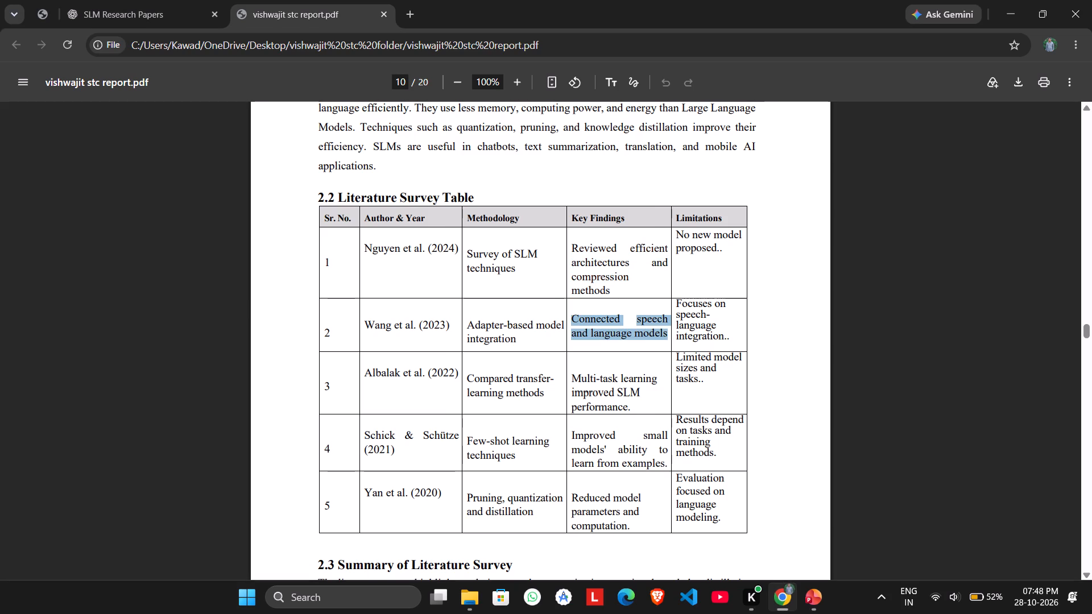
key("ctrl+c")
left_click(806, 600)
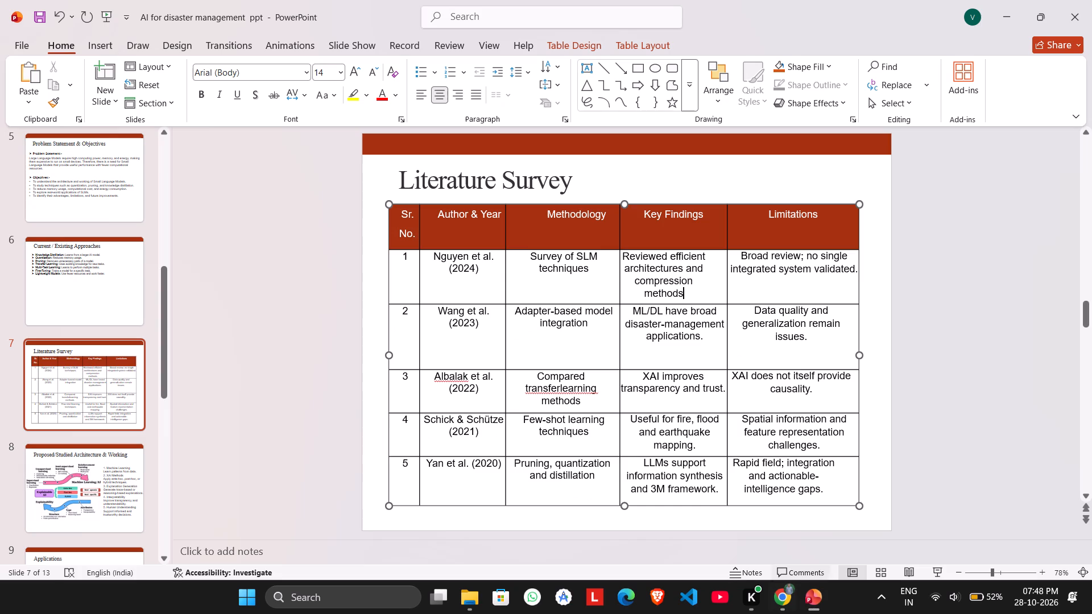
left_click_drag(631, 312, 685, 336)
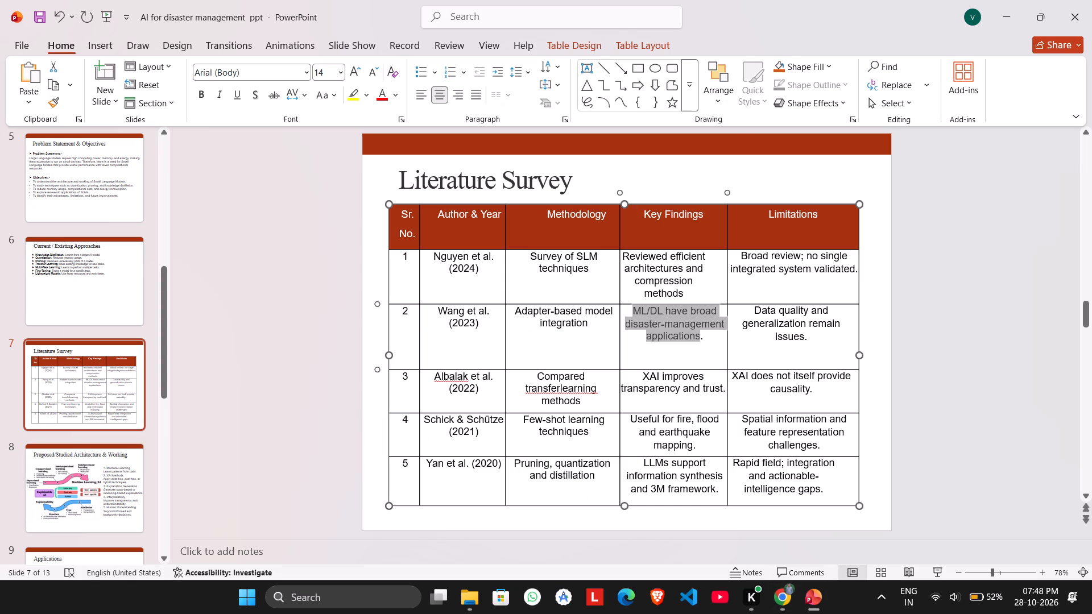
left_click_drag(685, 336, 708, 334)
key("ctrl+v")
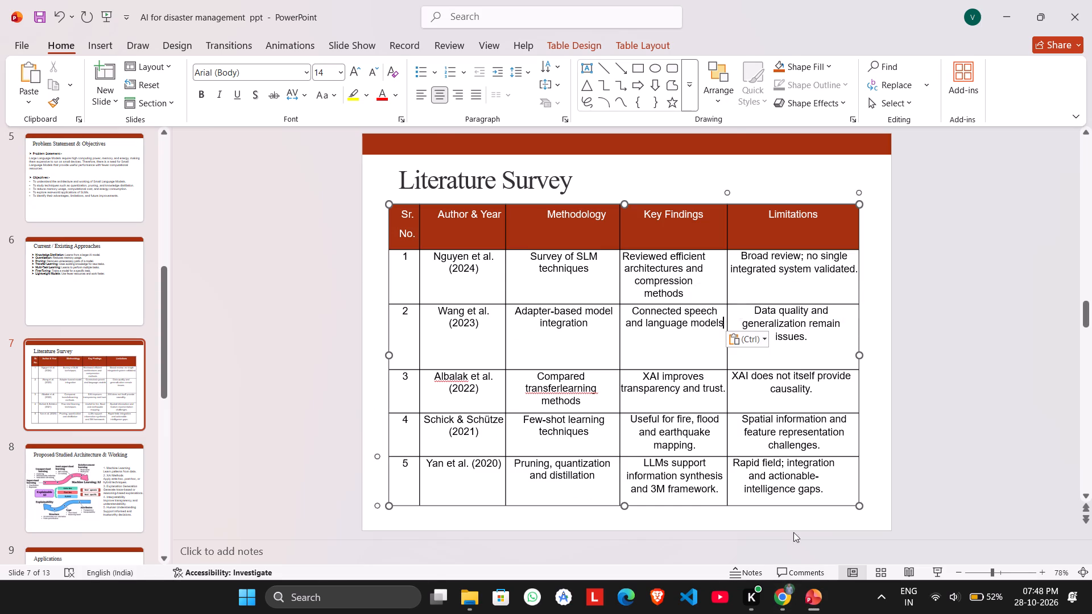
Replace row 3's Key Findings text in the slide table with "Multi-task learning improved SLM performance." copied from the report.
left_click(785, 588)
left_click_drag(573, 372, 621, 423)
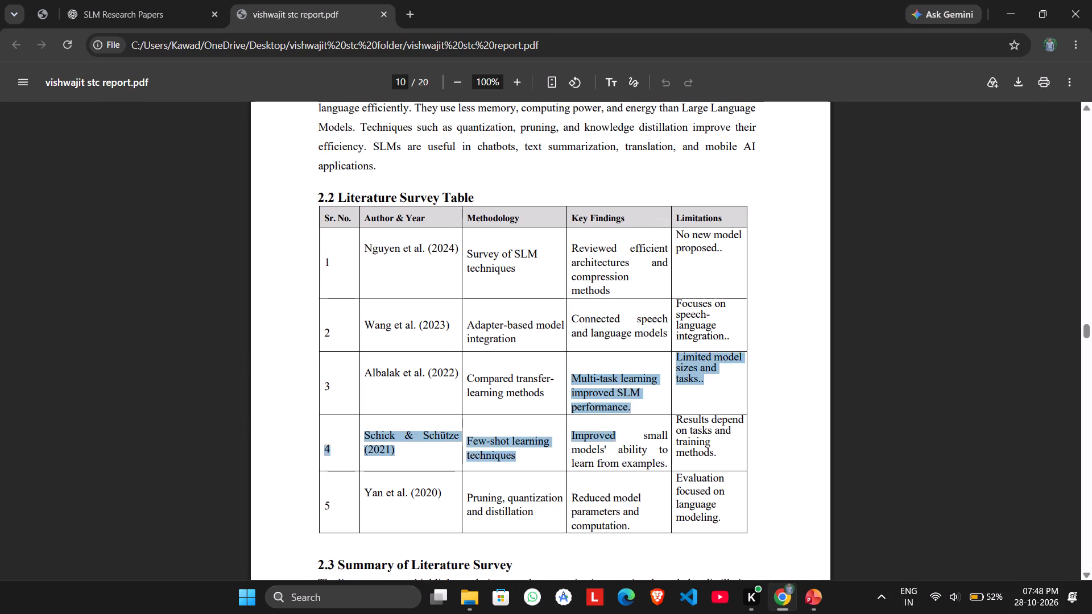
left_click_drag(621, 423, 635, 410)
key("ctrl+c")
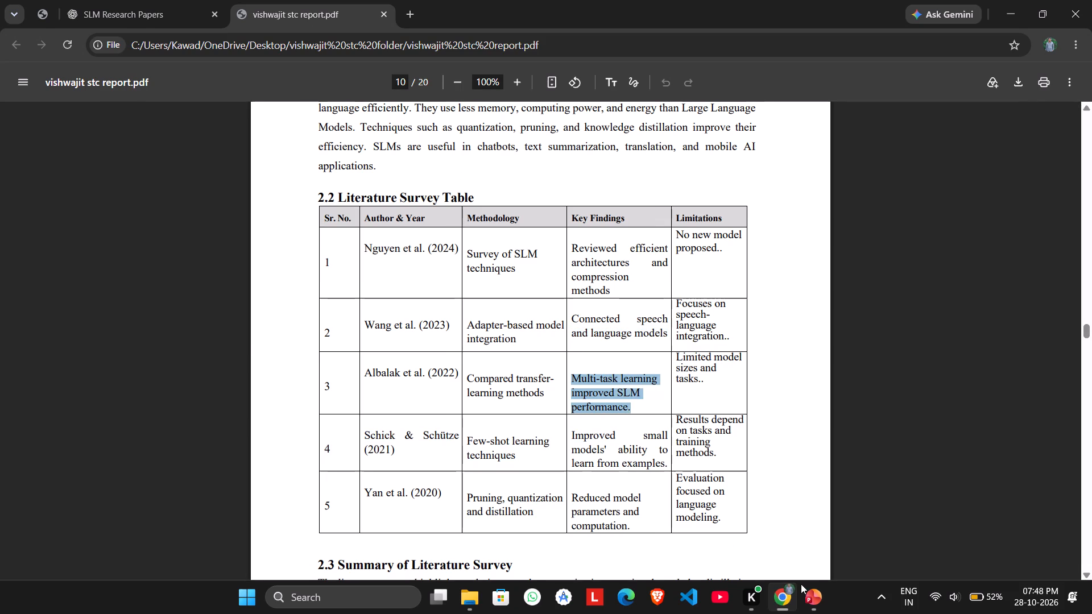
left_click(803, 589)
left_click_drag(640, 376, 697, 391)
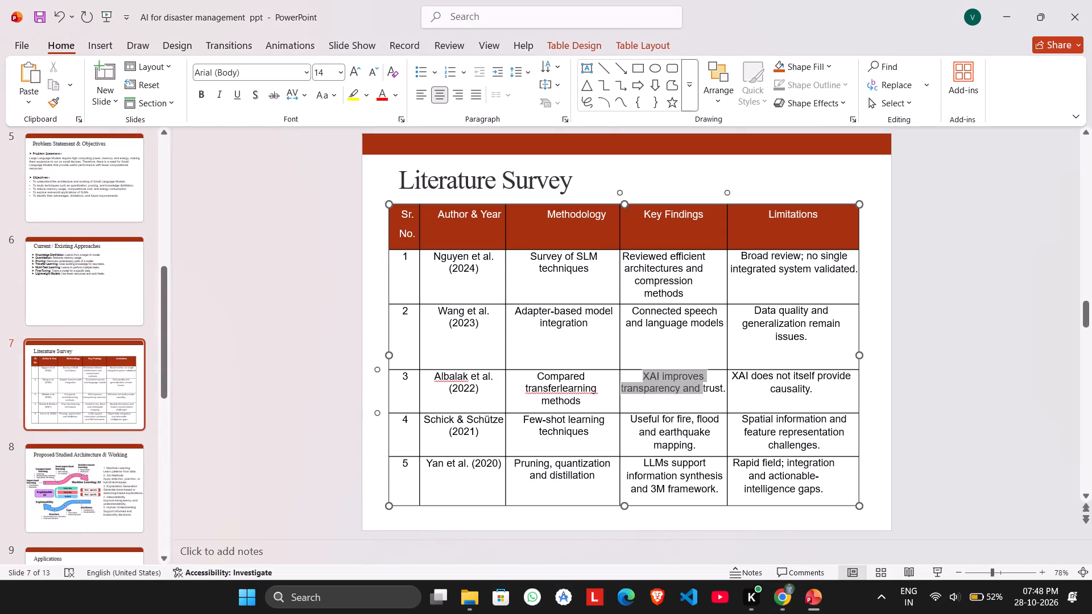
left_click_drag(697, 391, 722, 392)
key("ctrl+v")
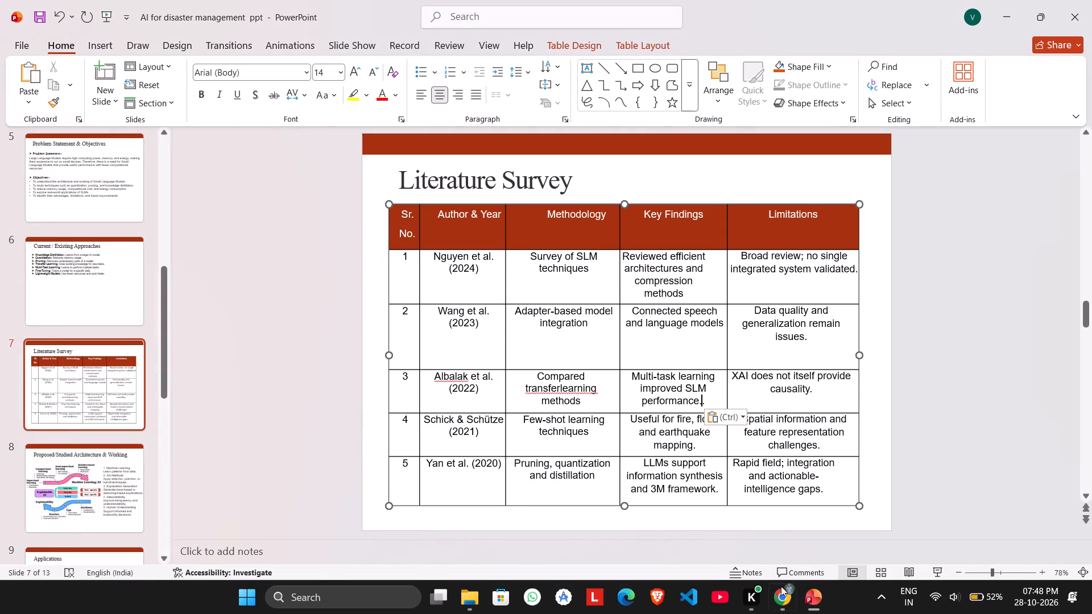
Replace row 4's Key Findings text in the slide table with "Improved small models' ability to learn from examples" copied from the report.
left_click(781, 590)
left_click_drag(571, 433, 599, 447)
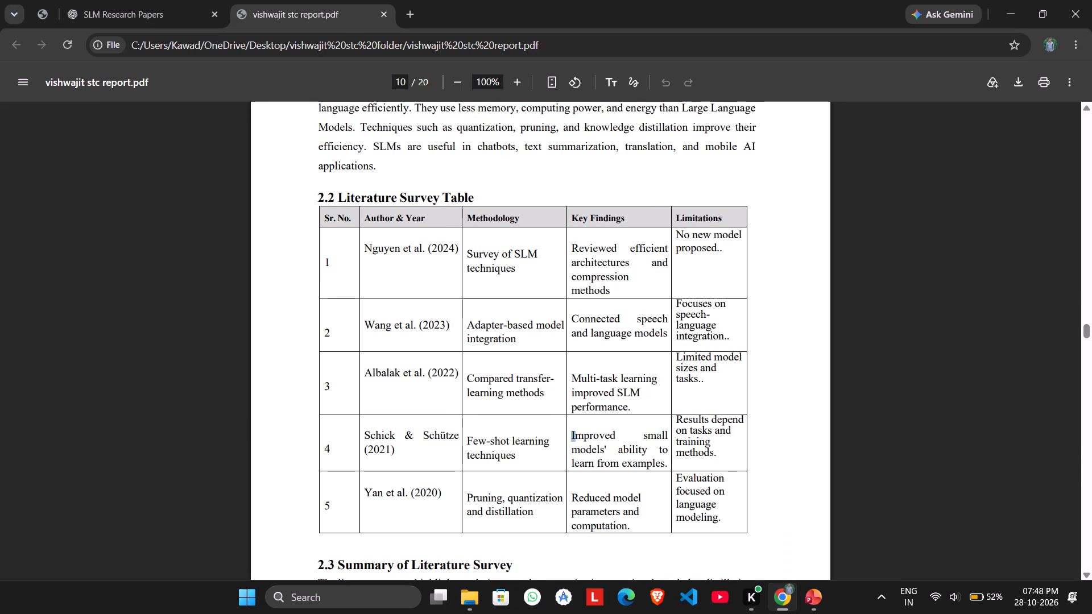
left_click_drag(599, 447, 665, 463)
key("ctrl+c")
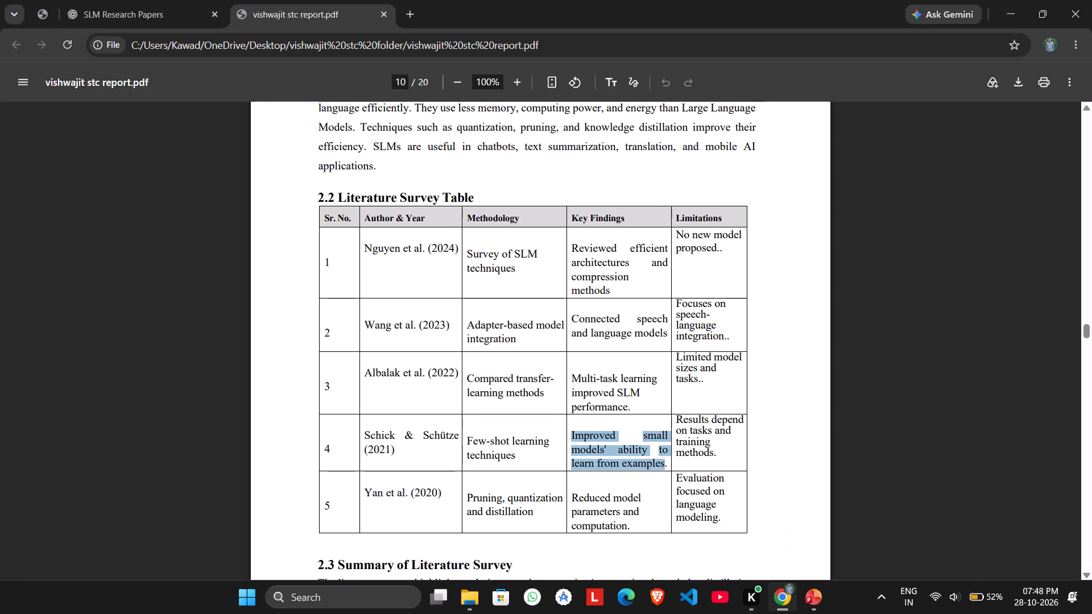
left_click(808, 609)
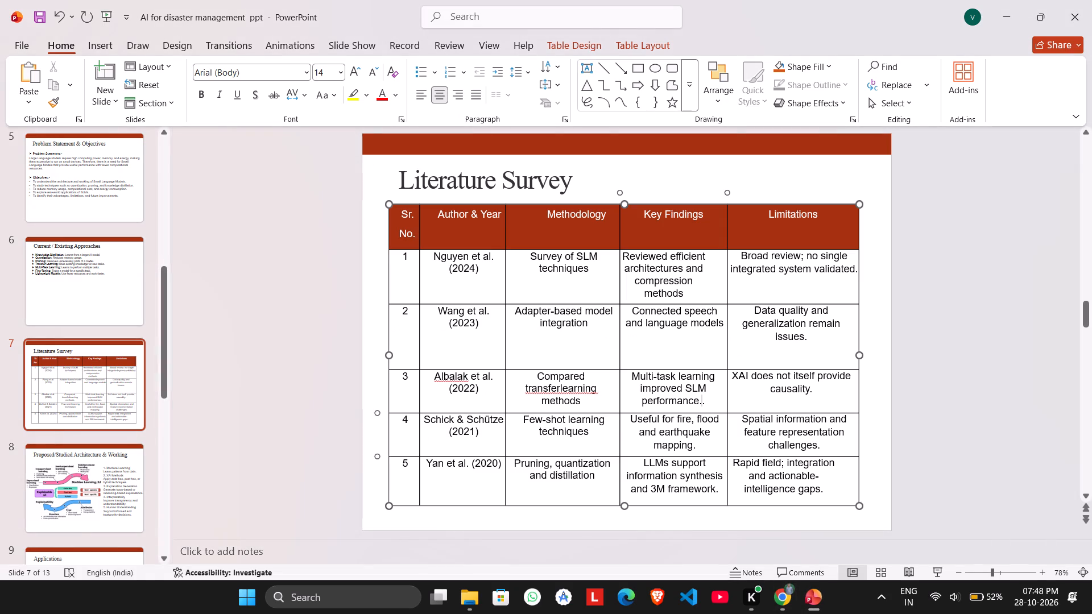
left_click_drag(627, 422, 694, 446)
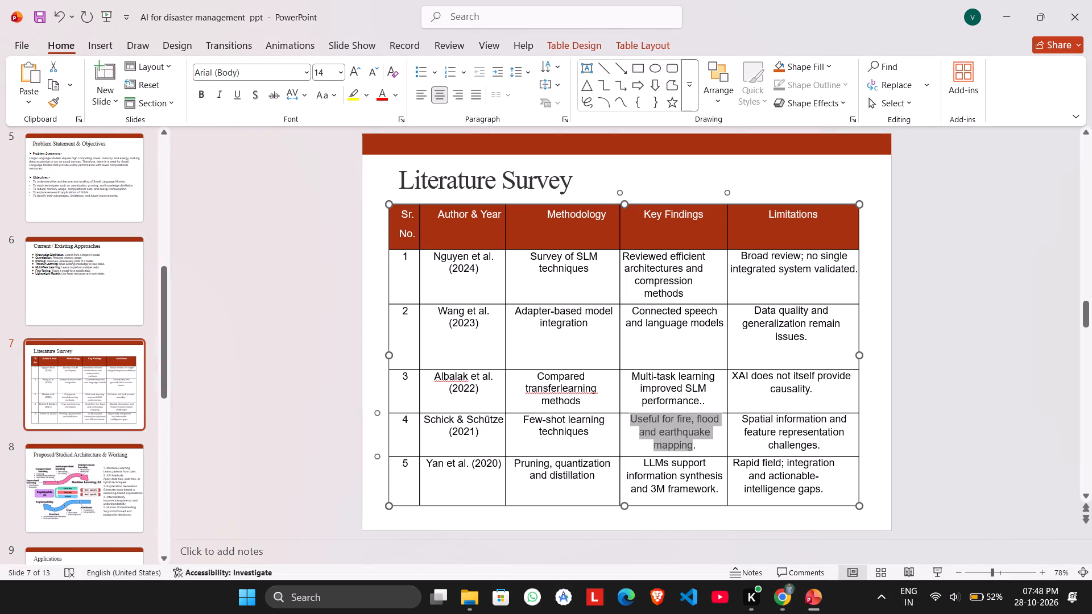
left_click_drag(694, 446, 706, 453)
key("ctrl+v")
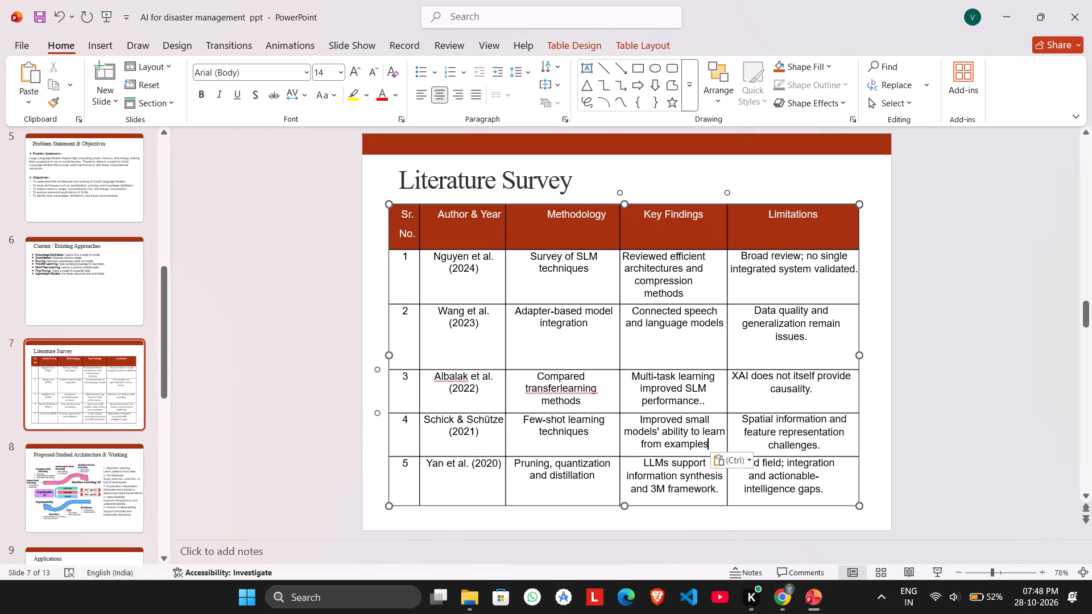
Delete the extra full stop after "performance" in row 3's Key Findings cell.
left_click(704, 401)
key("BackSpace")
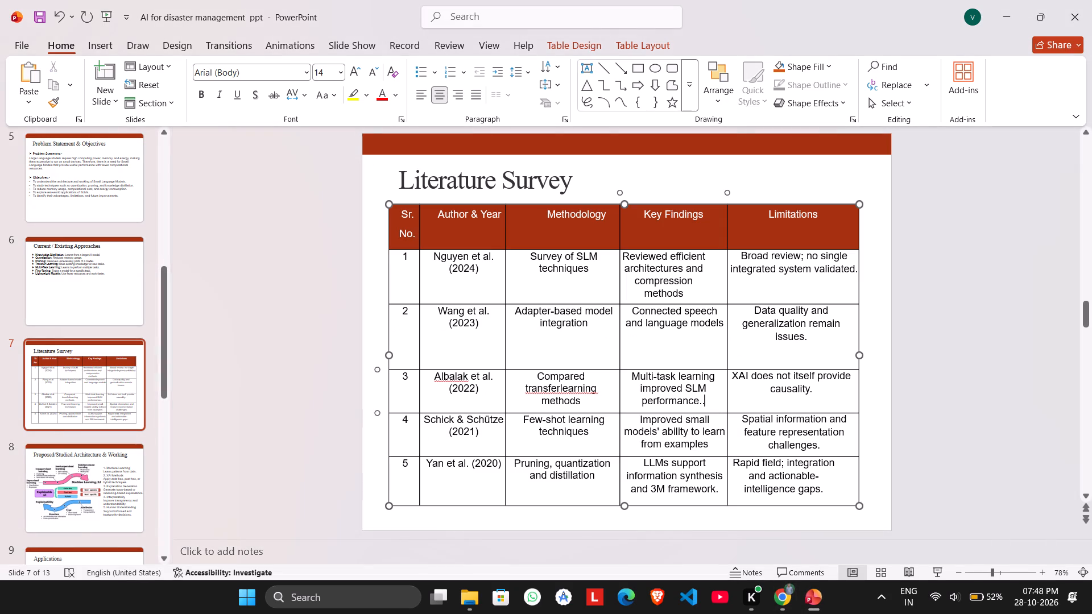
Replace row 5's Key Findings text in the slide table with "Reduced model parameters and computation." copied from the report.
left_click(781, 594)
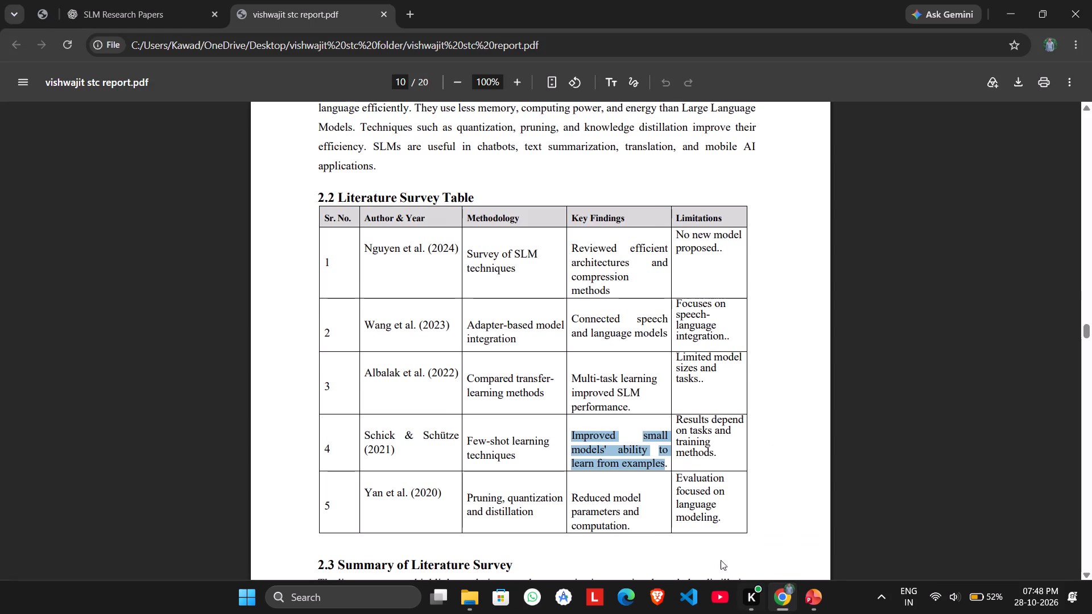
left_click_drag(569, 497, 618, 514)
left_click(622, 513)
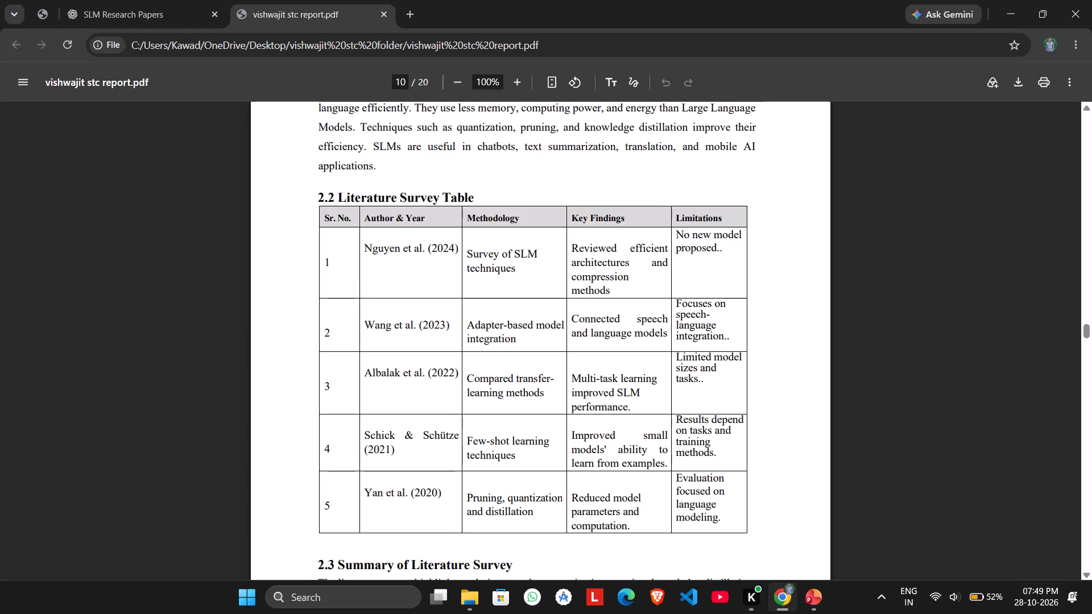
left_click(568, 494)
left_click_drag(572, 496, 591, 504)
left_click_drag(591, 504, 633, 528)
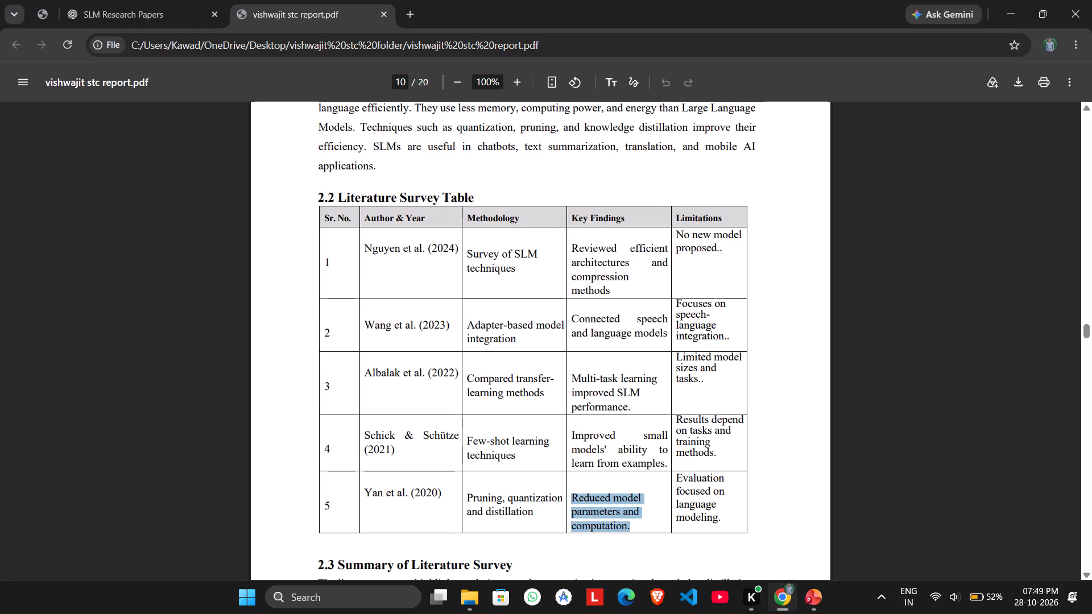
left_click_drag(633, 528, 632, 529)
key("ctrl+c")
left_click(810, 599)
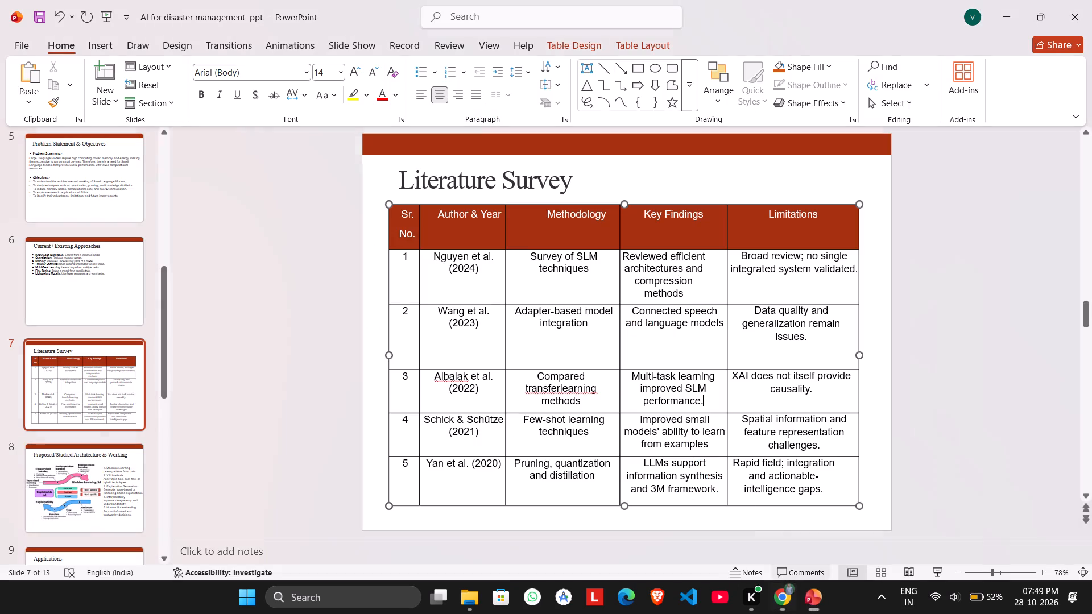
left_click_drag(720, 492, 639, 468)
key("ctrl+v")
Replace row 1's Limitations text in the slide table with "No new model proposed." copied from the report, keeping a single full stop.
left_click(788, 599)
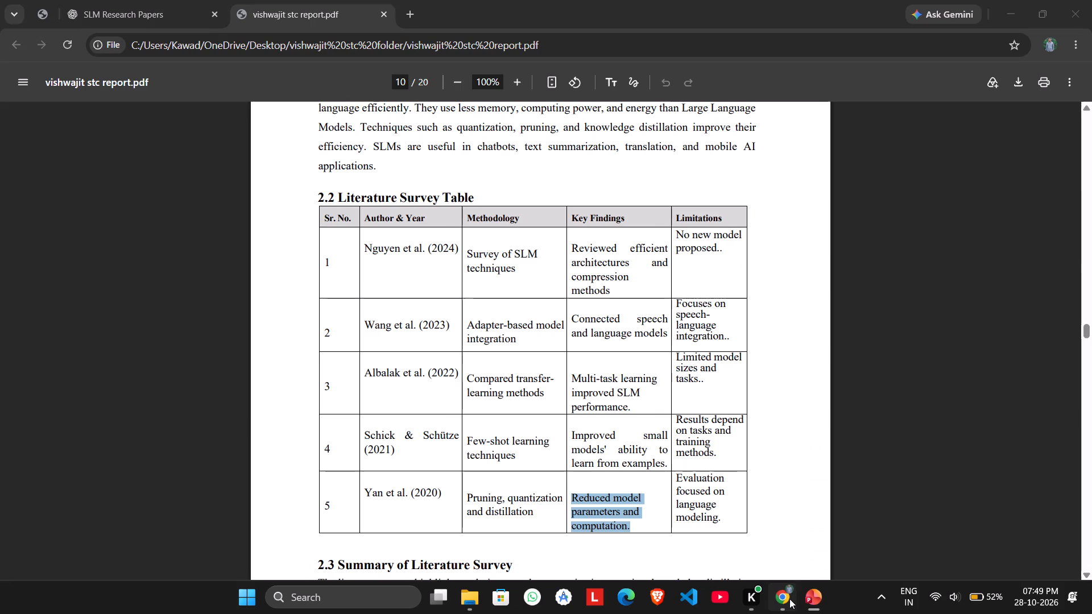
left_click_drag(680, 233, 718, 378)
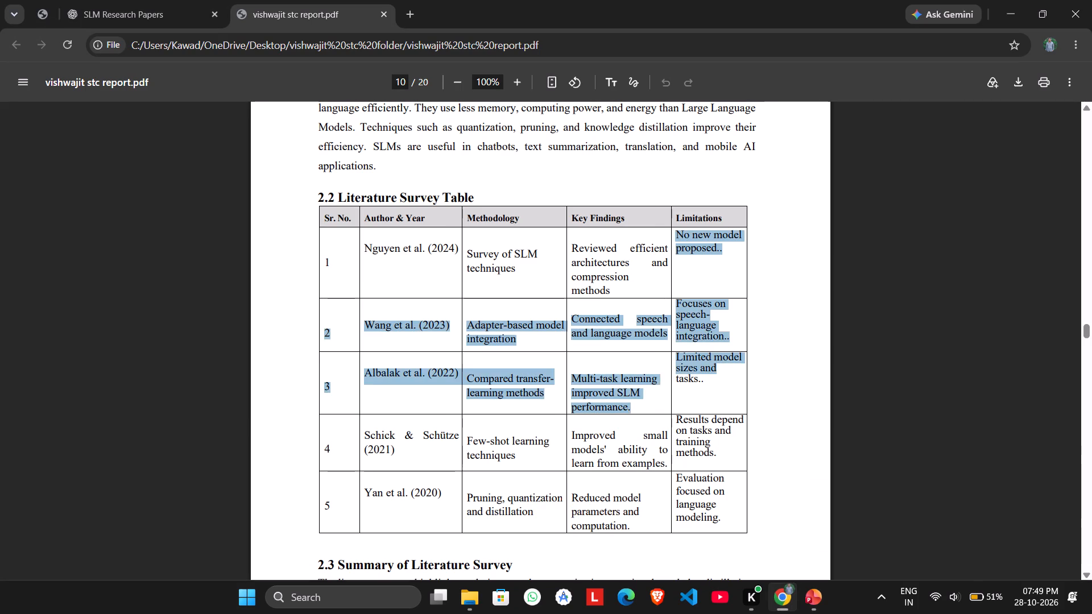
left_click_drag(718, 378, 715, 252)
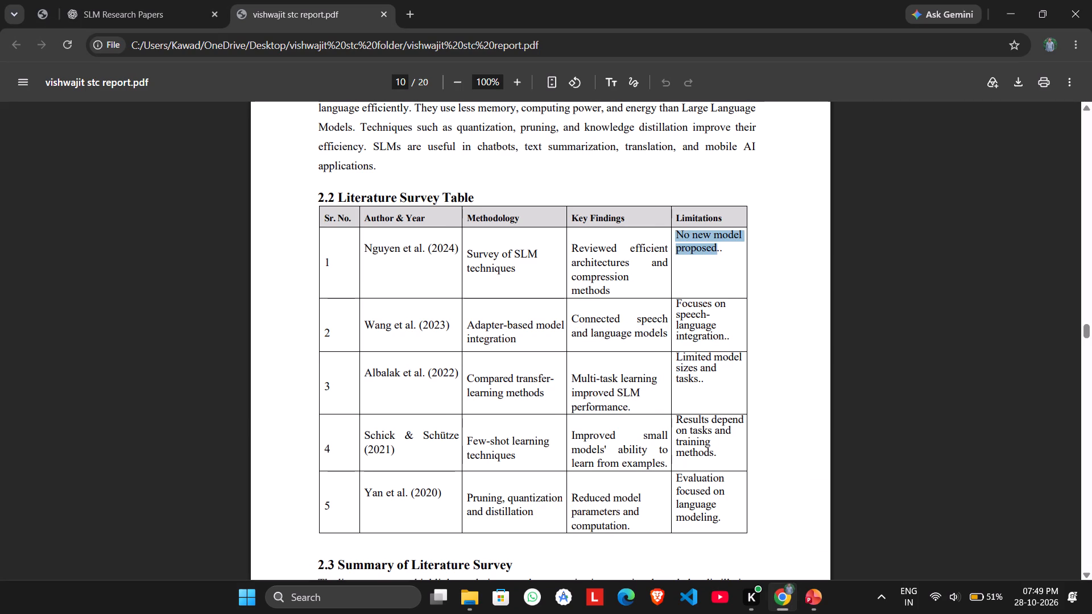
left_click_drag(715, 252, 720, 251)
key("ctrl+c")
left_click(809, 594)
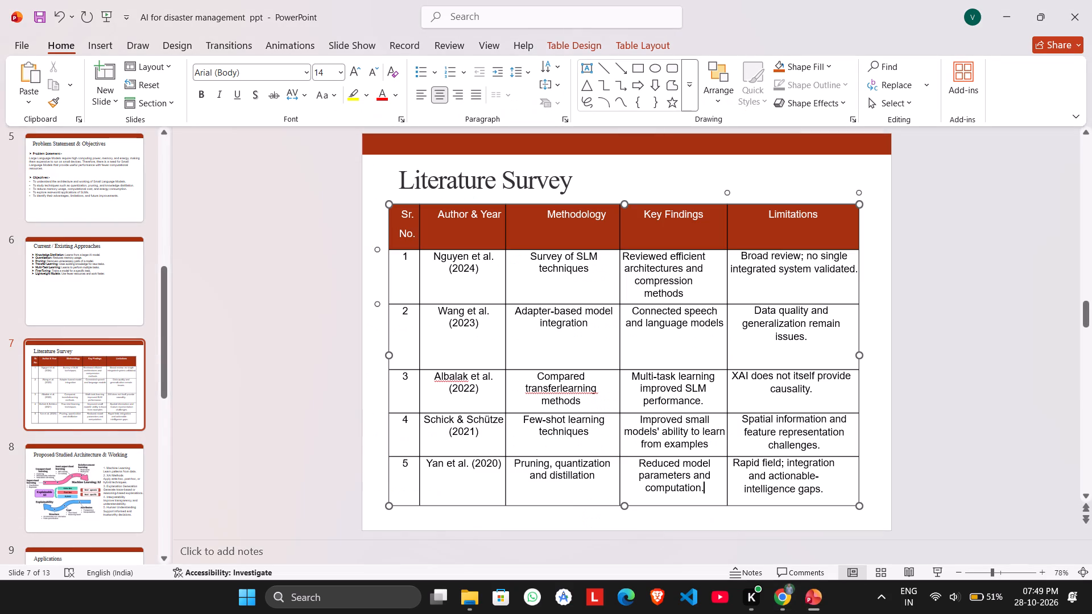
left_click_drag(738, 256, 829, 265)
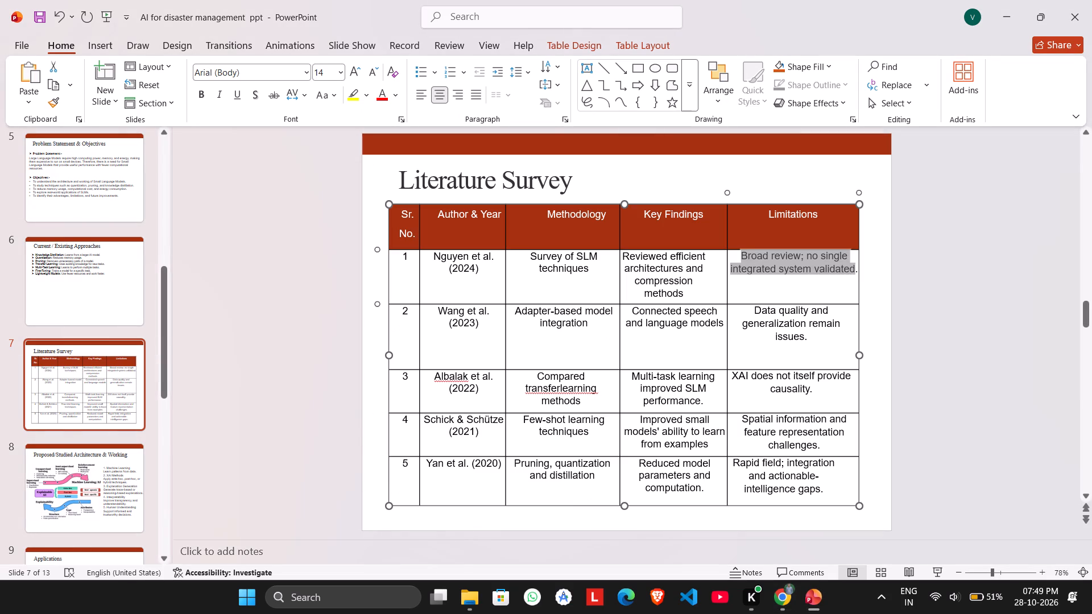
left_click_drag(829, 265, 830, 265)
key("ctrl+v")
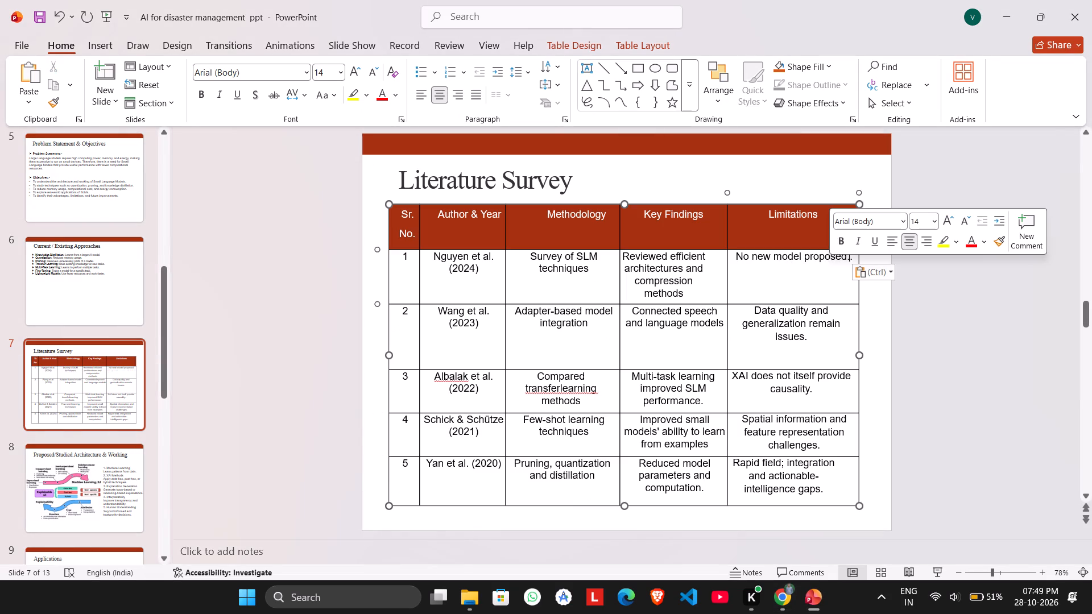
key("BackSpace")
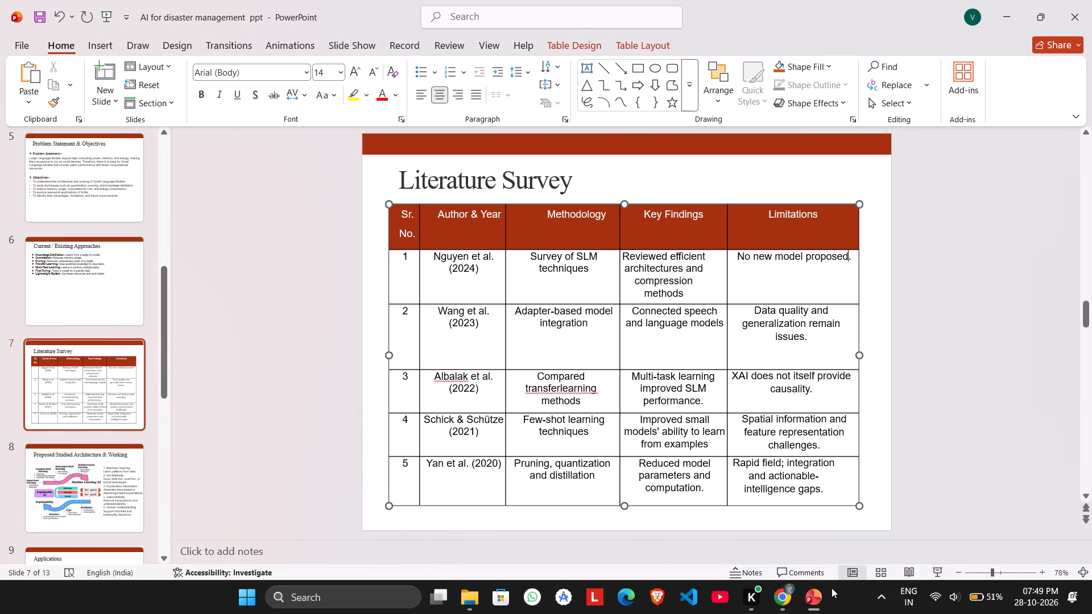
Replace row 2's Limitations text in the slide table with the report's entry, "Focuses on speech-language integration", without its full stops.
left_click(816, 604)
left_click_drag(676, 301, 725, 338)
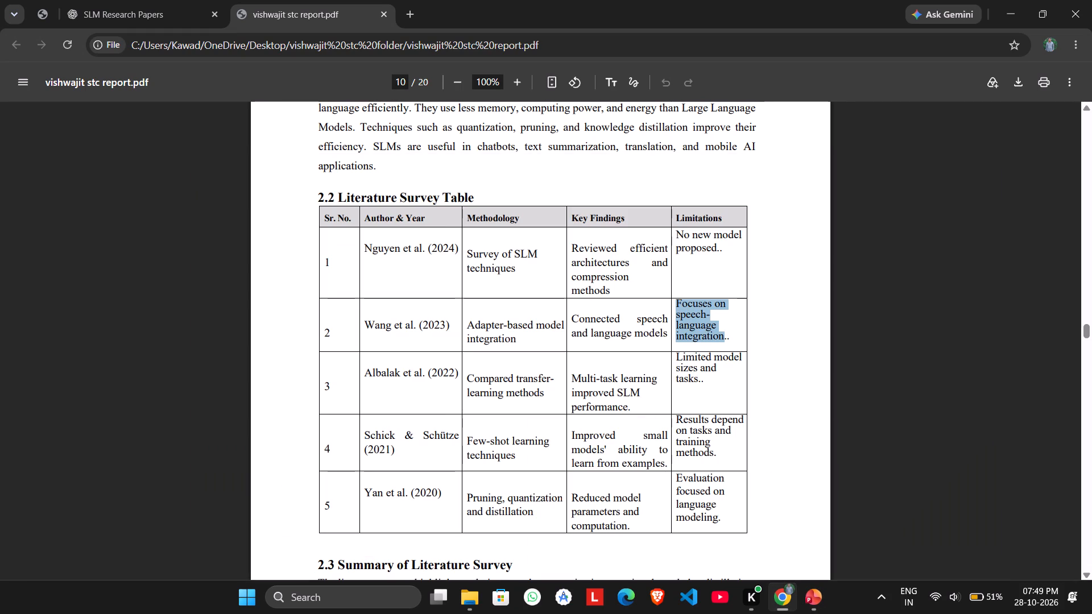
key("ctrl+c")
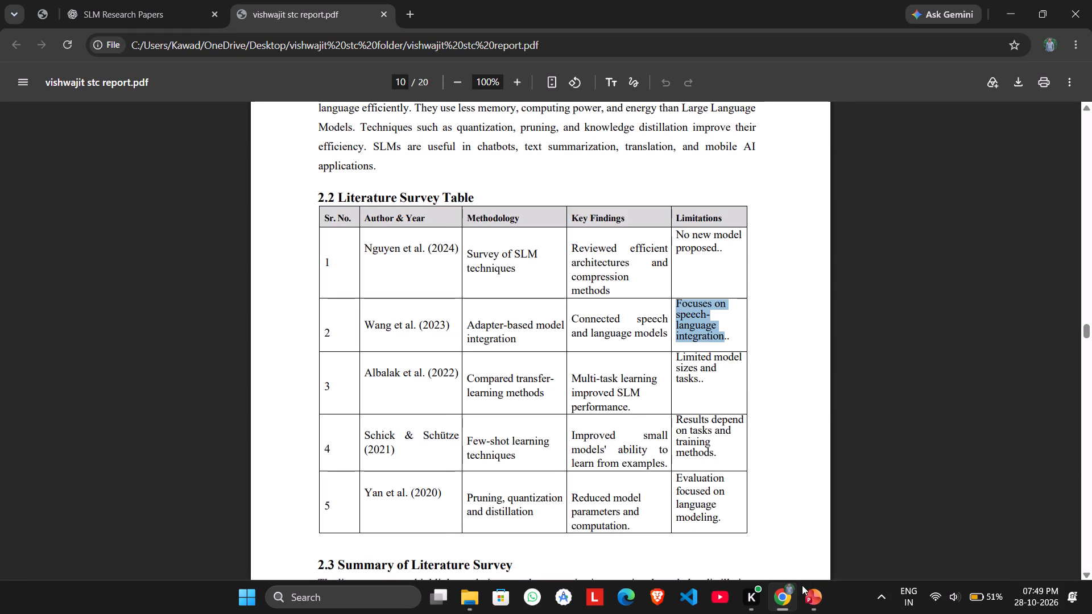
left_click(807, 592)
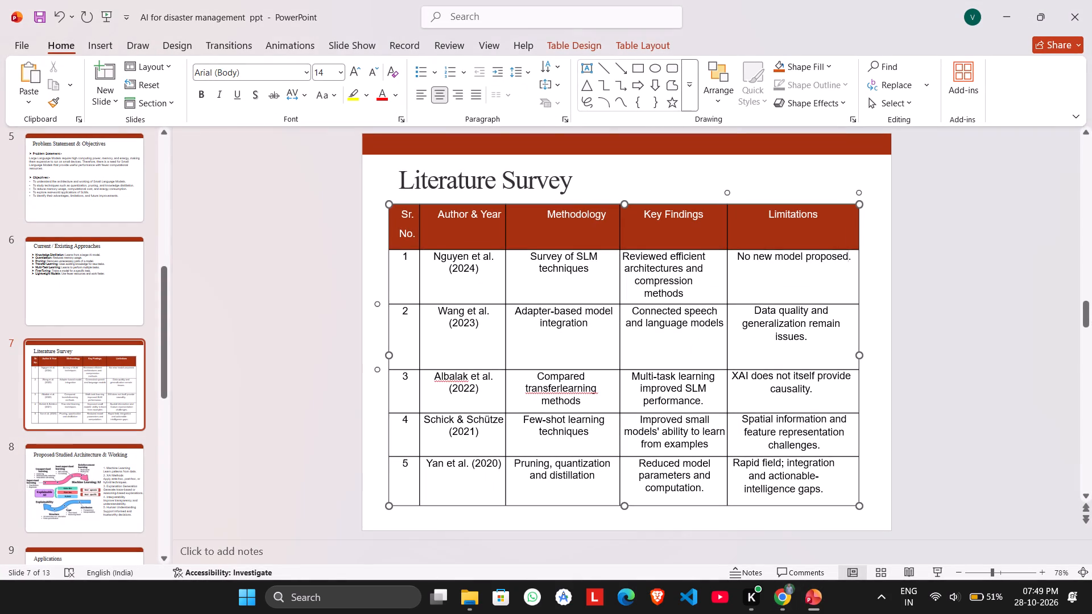
left_click(754, 309)
left_click(756, 308)
left_click_drag(752, 310, 823, 339)
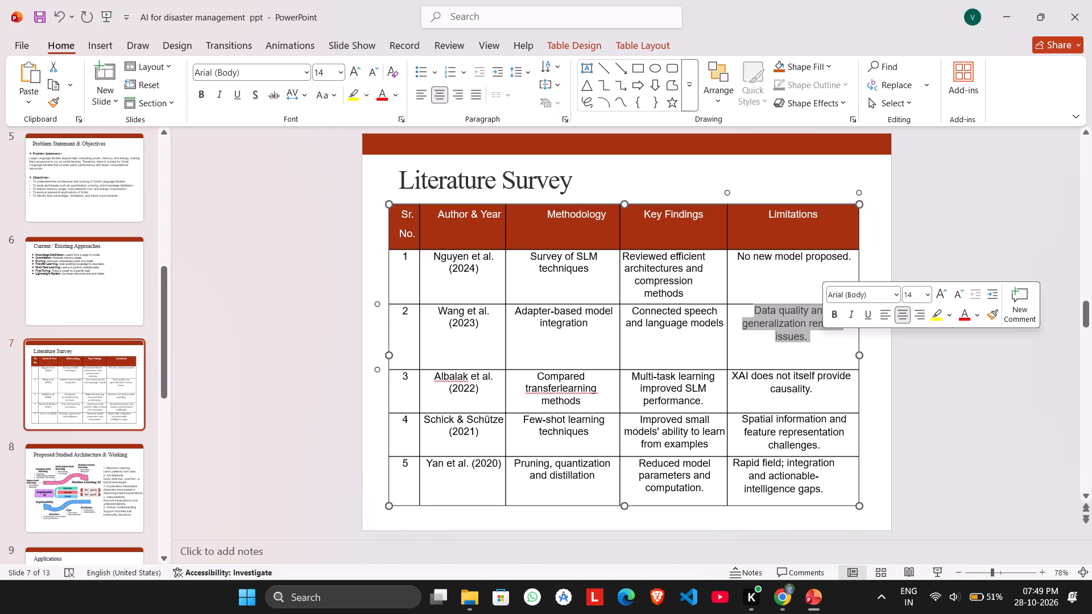
key("ctrl+v")
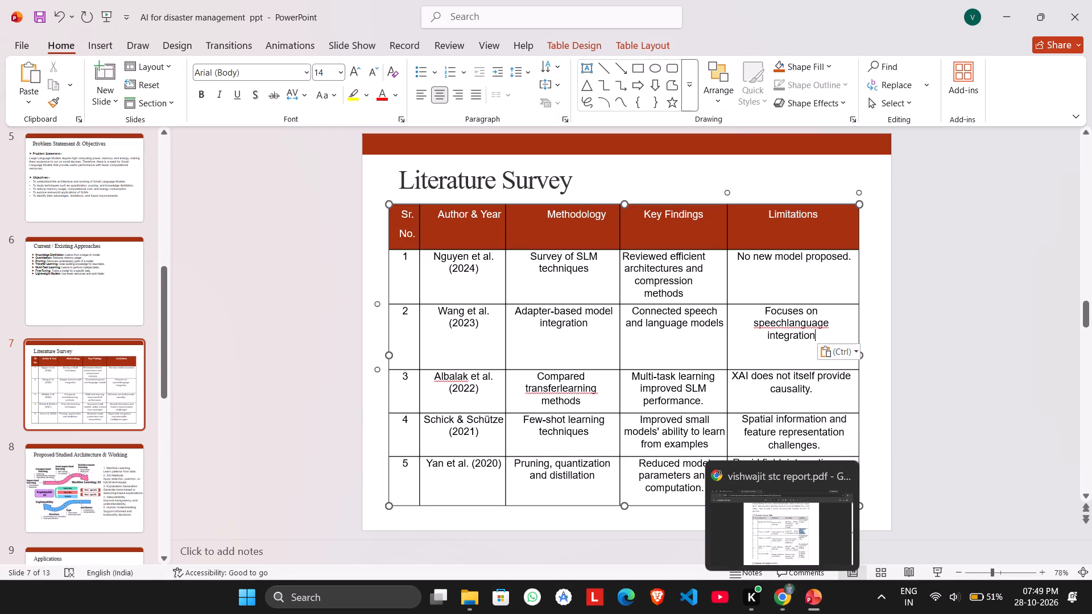
Correct the spelling of "speechlanguage" to "speech language" in row 2's Limitations cell.
right_click(784, 322)
left_click(802, 327)
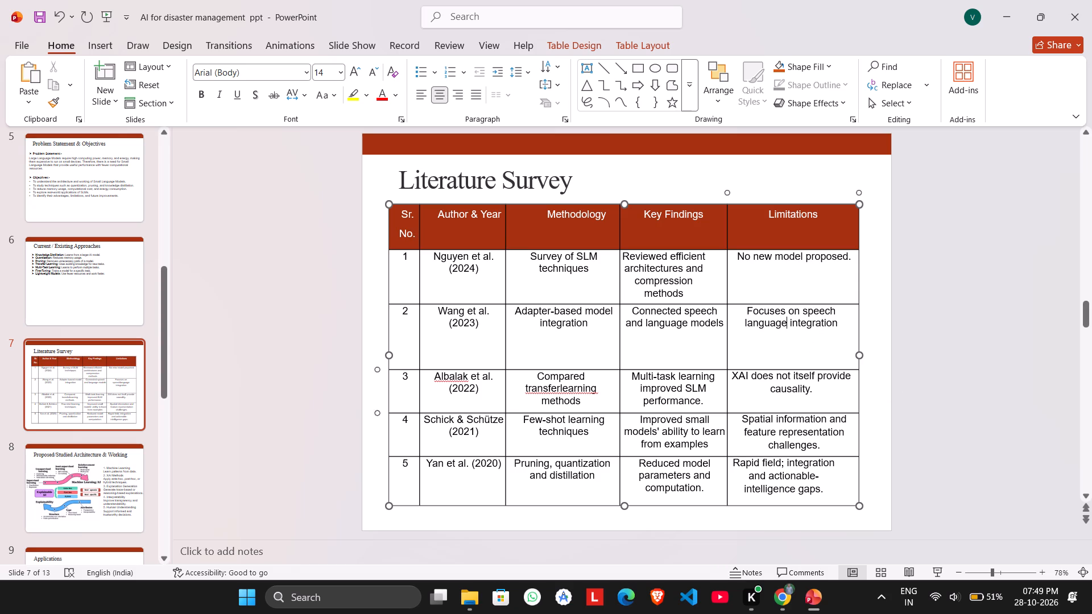
Replace row 3's Limitations text in the slide table with "Limited model sizes and tasks." copied from the report, keeping a single full stop.
left_click(791, 591)
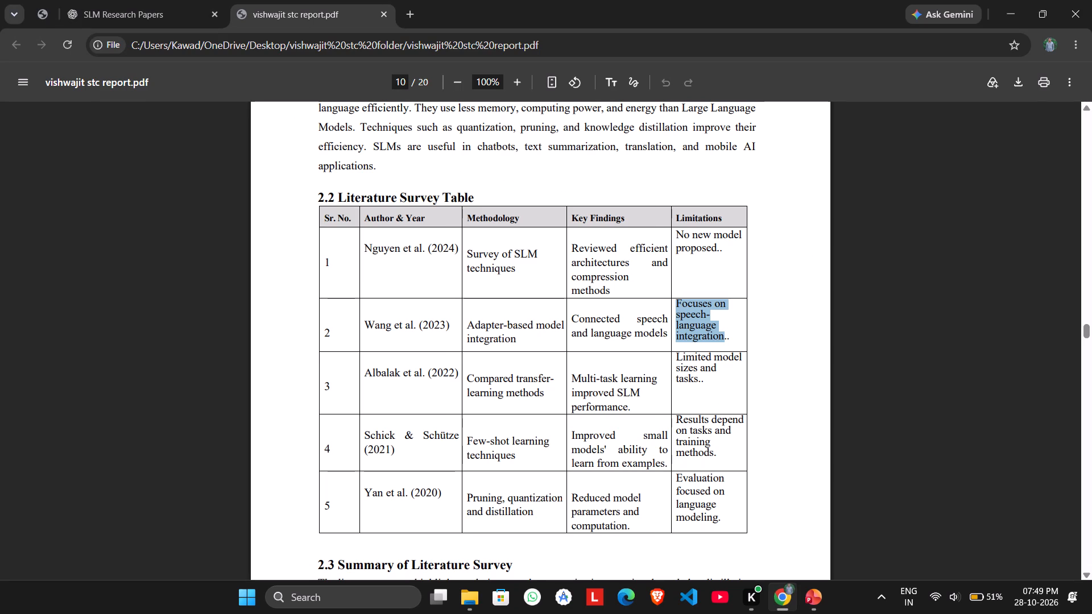
left_click_drag(676, 356, 710, 391)
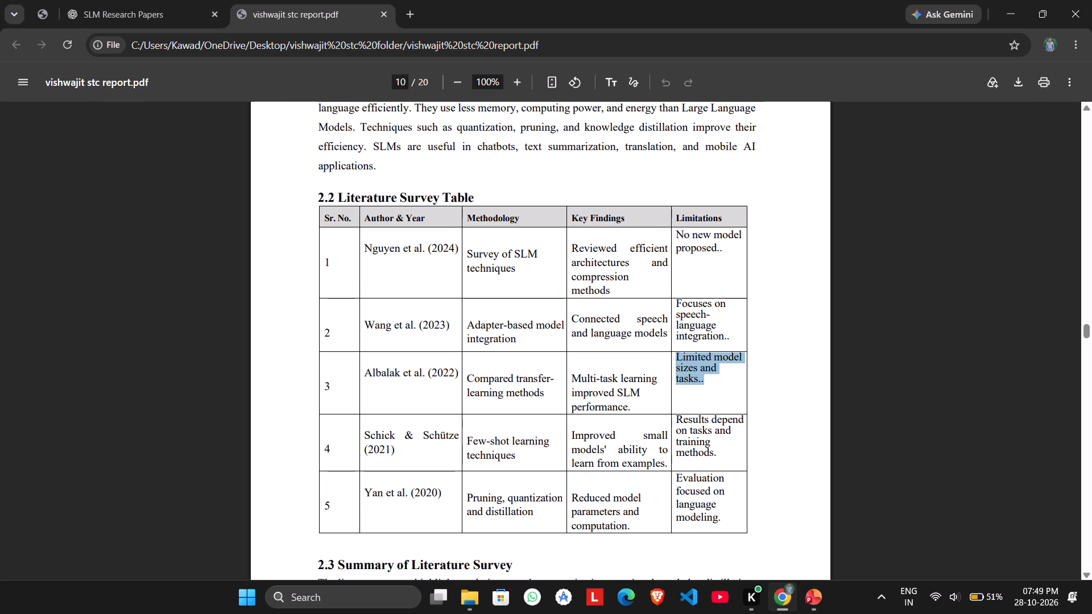
key("ctrl+c")
left_click(826, 607)
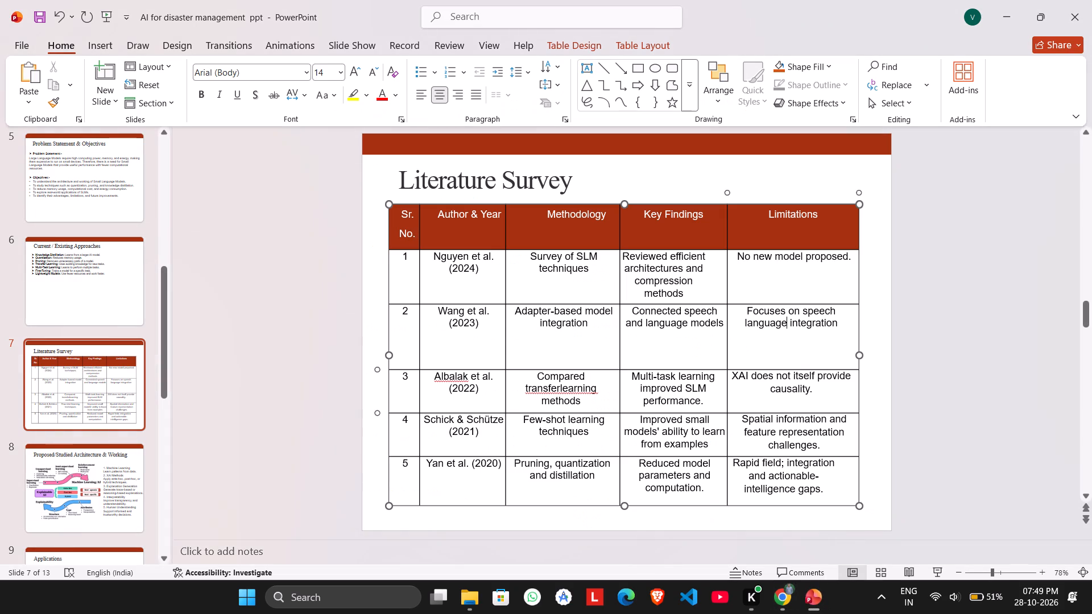
left_click_drag(824, 389, 739, 381)
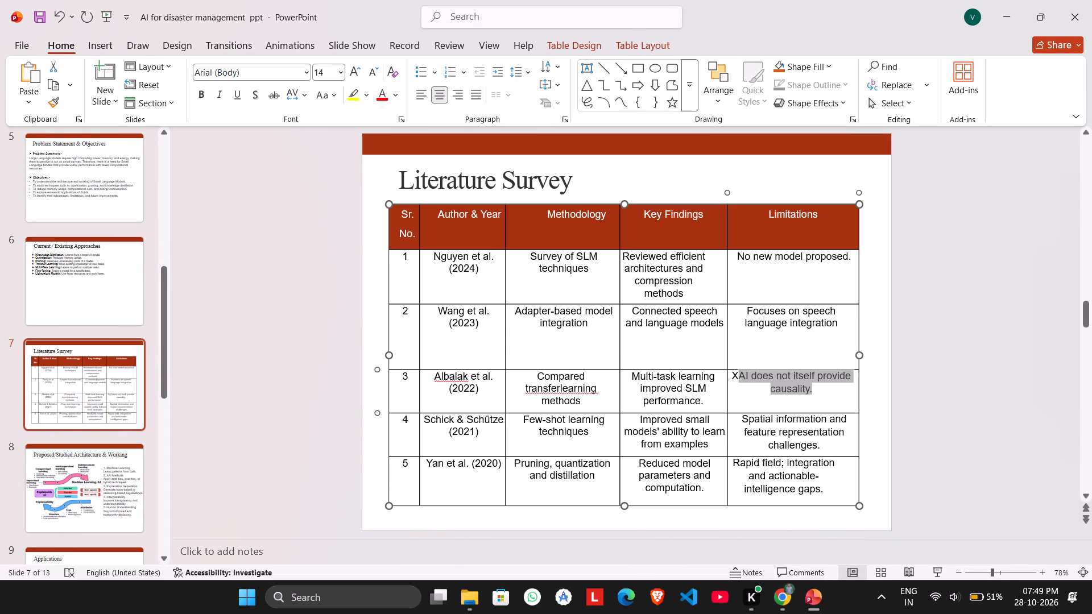
left_click_drag(739, 381, 733, 381)
key("ctrl+v")
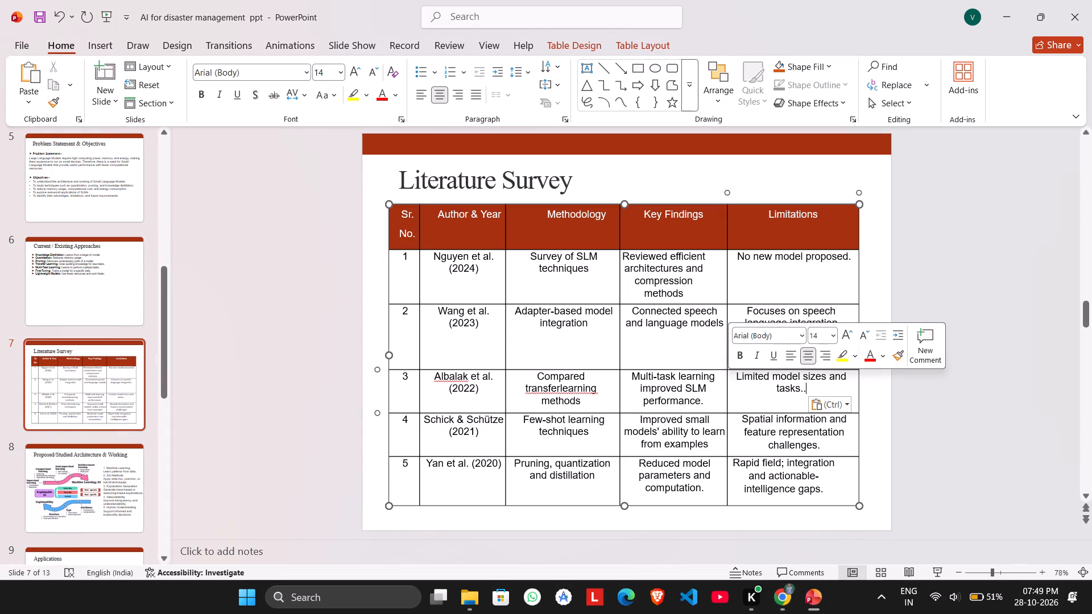
key("BackSpace")
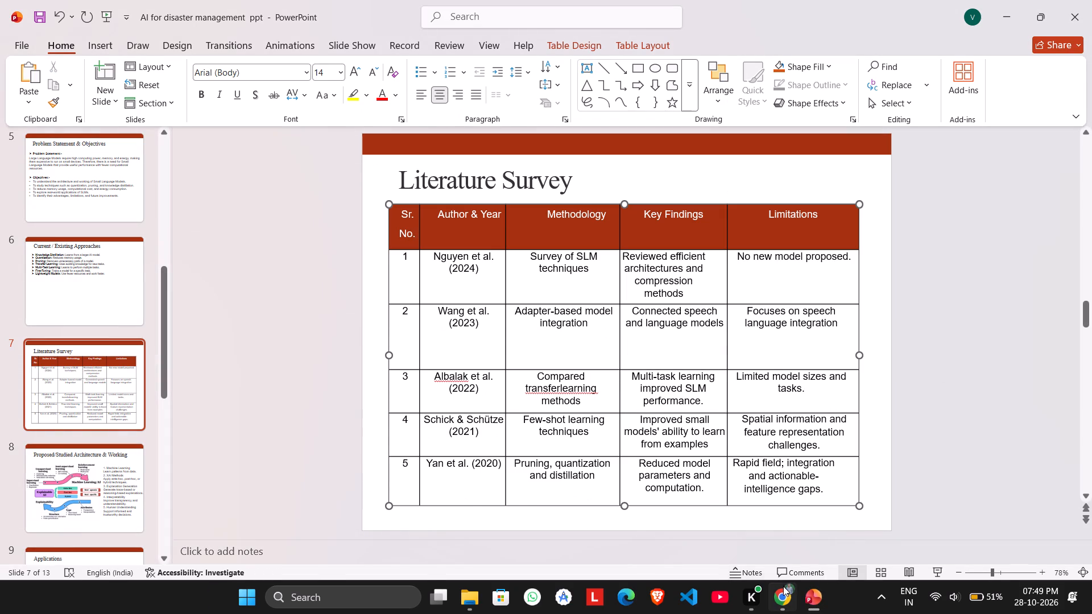
Replace row 4's Limitations text in the slide table with "Results depend on tasks and training methods." copied from the report.
left_click(783, 586)
left_click_drag(723, 455, 676, 417)
key("ctrl+c")
left_click(804, 590)
left_click_drag(825, 445, 744, 412)
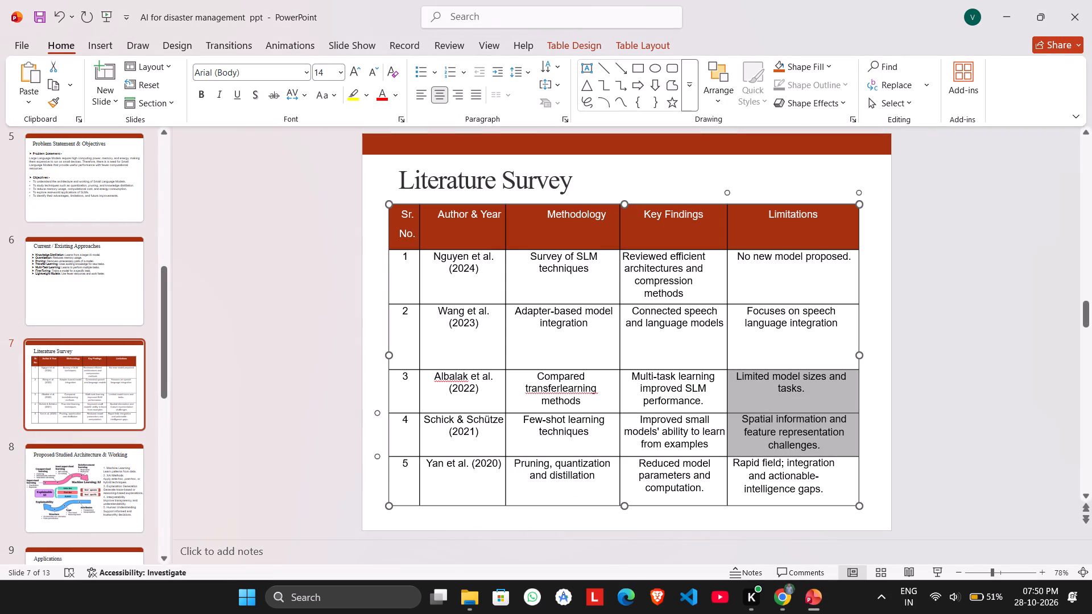
left_click_drag(744, 412, 741, 419)
key("ctrl+v")
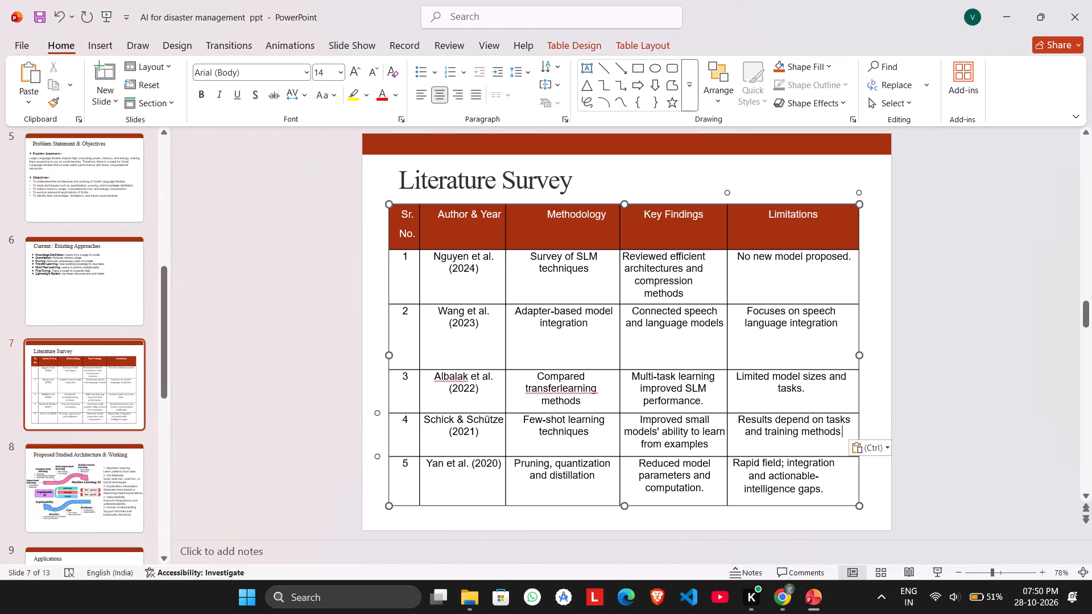
Replace row 5's Limitations text in the slide table with "Evaluation focused on language modeling" copied from the report.
left_click(790, 589)
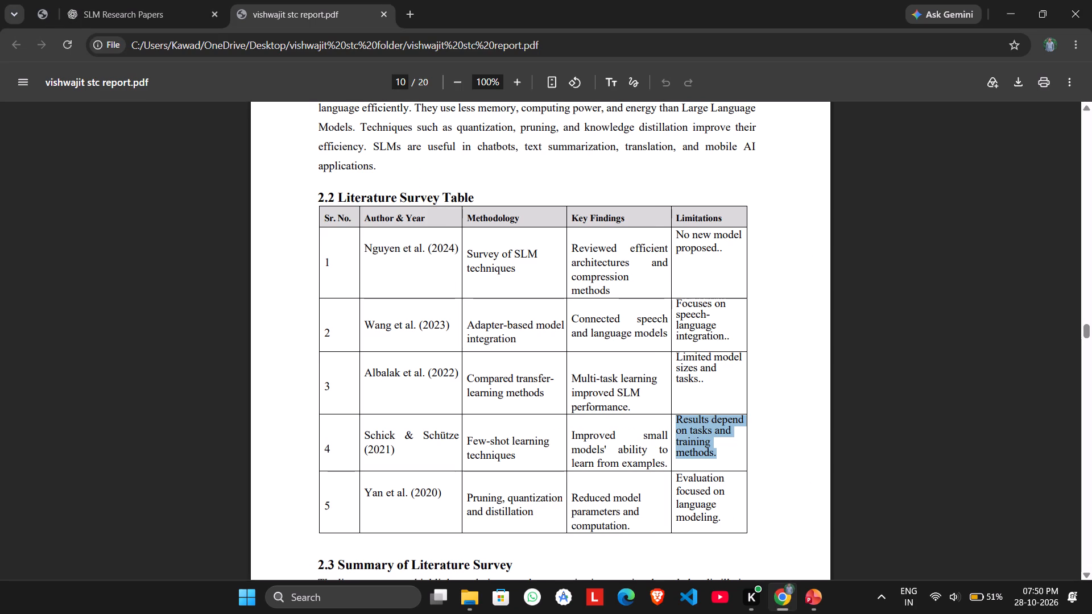
left_click_drag(721, 516, 667, 478)
key("ctrl+c")
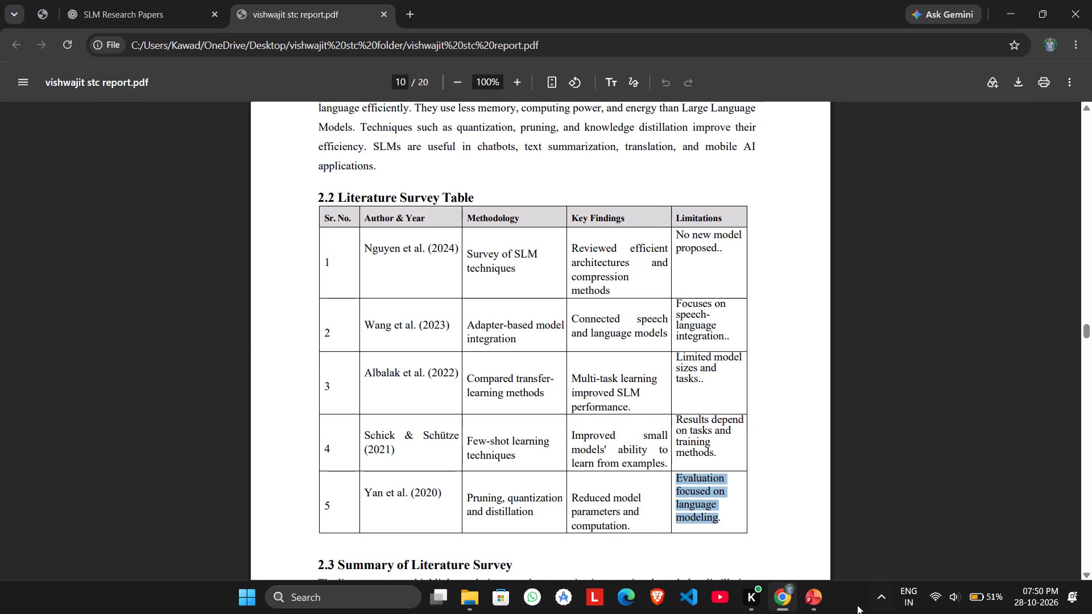
left_click(821, 600)
left_click_drag(827, 487, 793, 474)
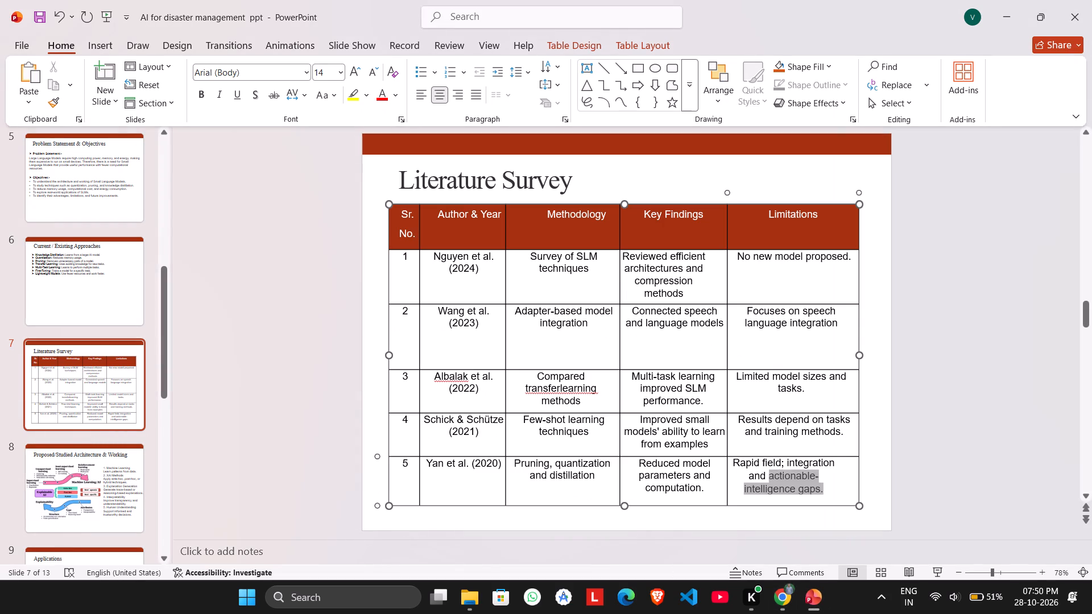
left_click_drag(793, 474, 740, 458)
key("ctrl+v")
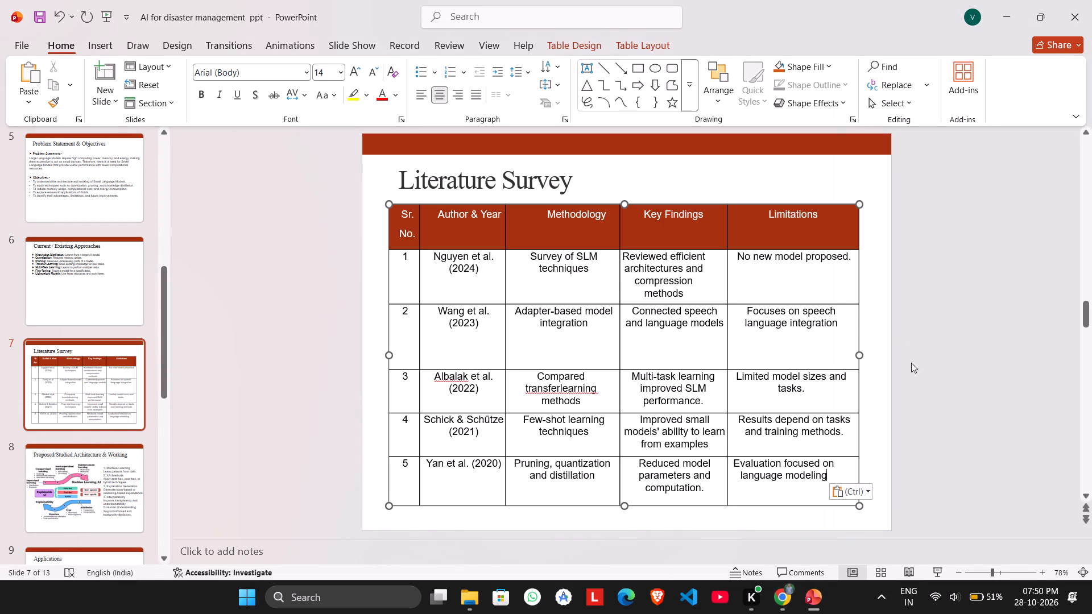
Save the presentation.
key("ctrl+s")
key("ctrl+s")
left_click(133, 493)
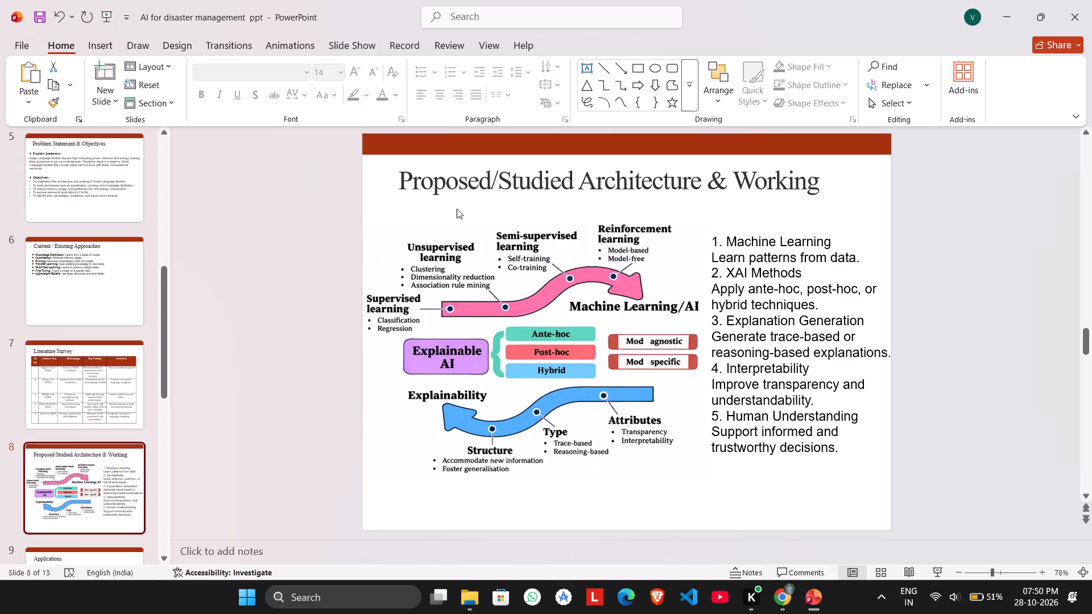
left_click(485, 189)
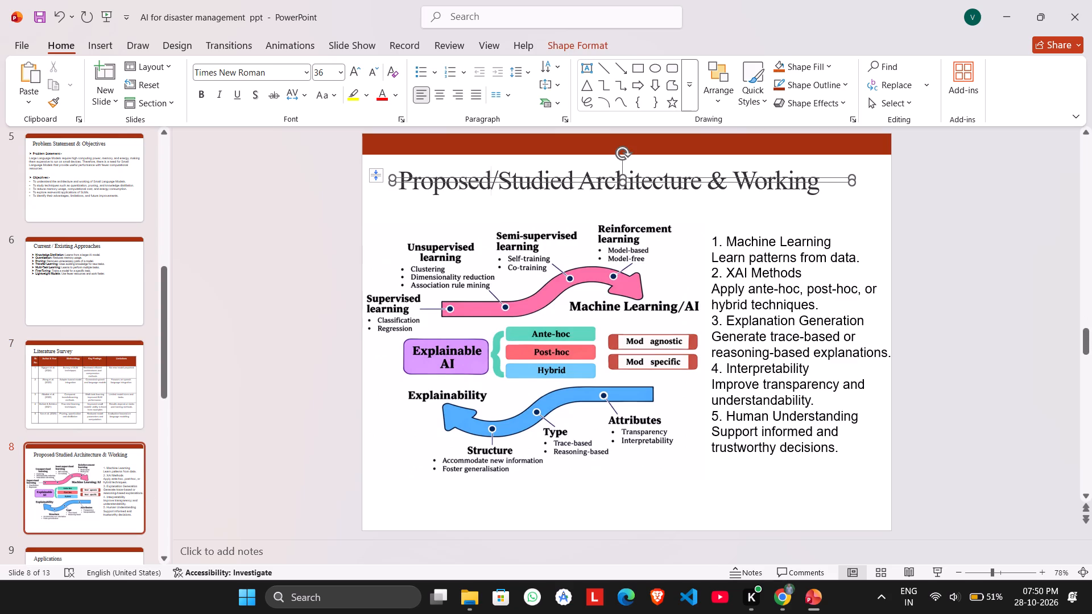
left_click_drag(821, 189, 812, 187)
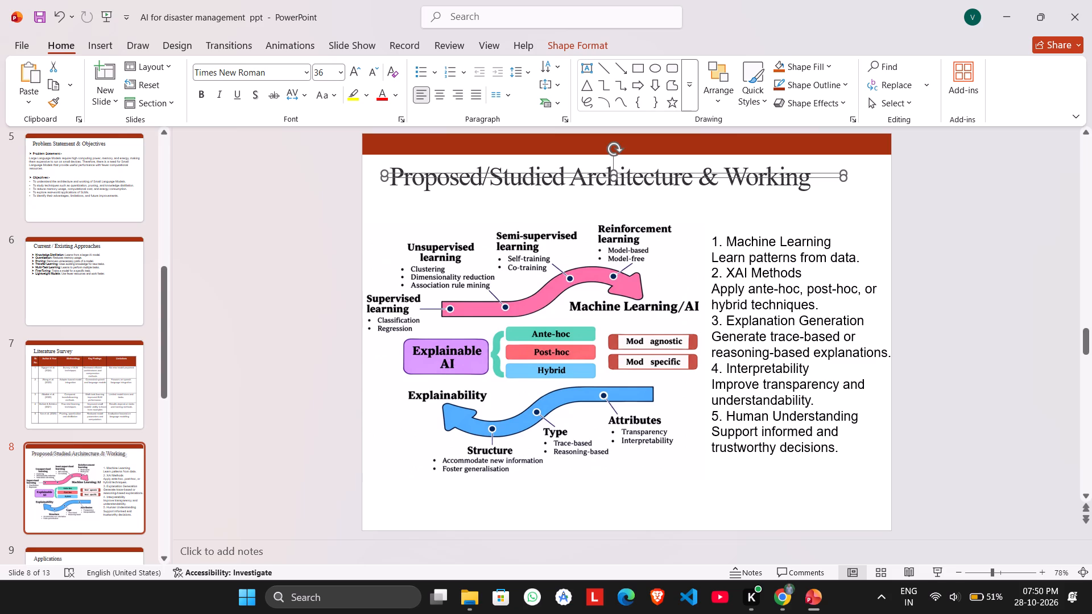
left_click_drag(816, 177, 819, 171)
left_click_drag(809, 180, 812, 195)
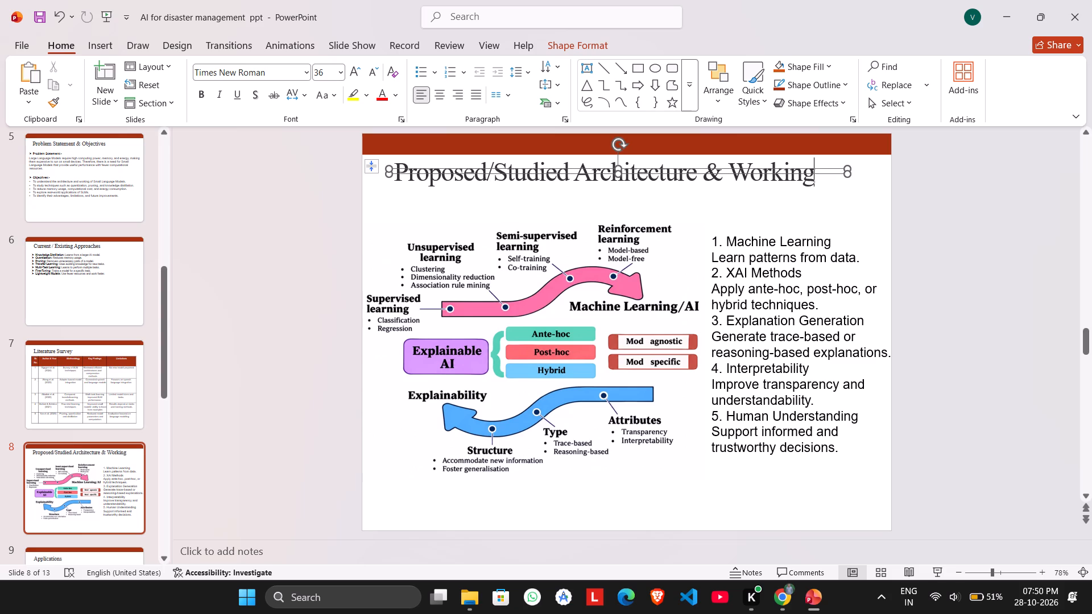
left_click_drag(812, 195, 403, 177)
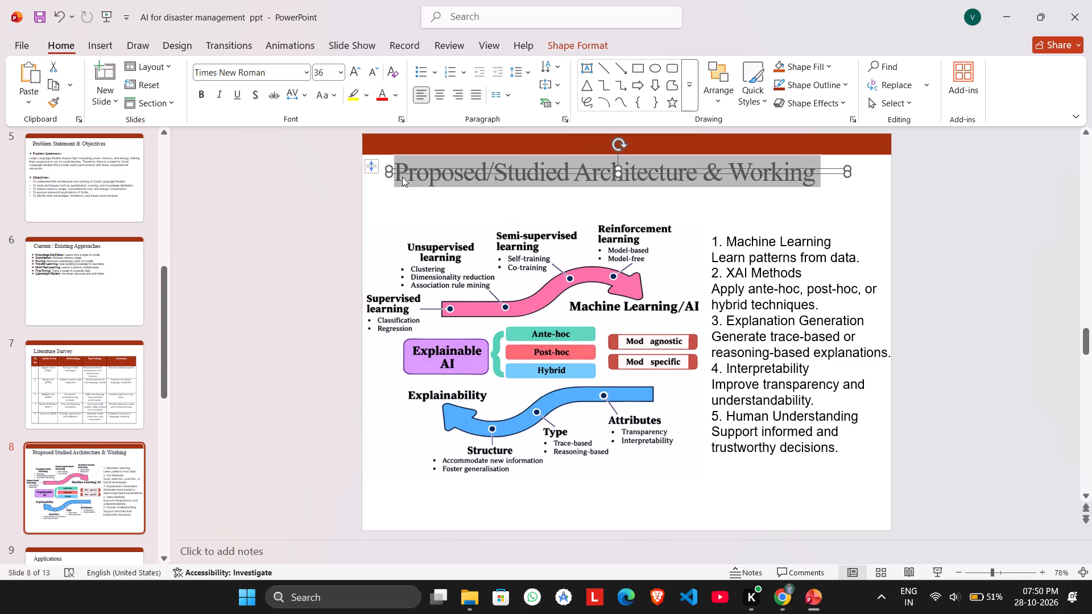
key("ctrl+c")
left_click(950, 169)
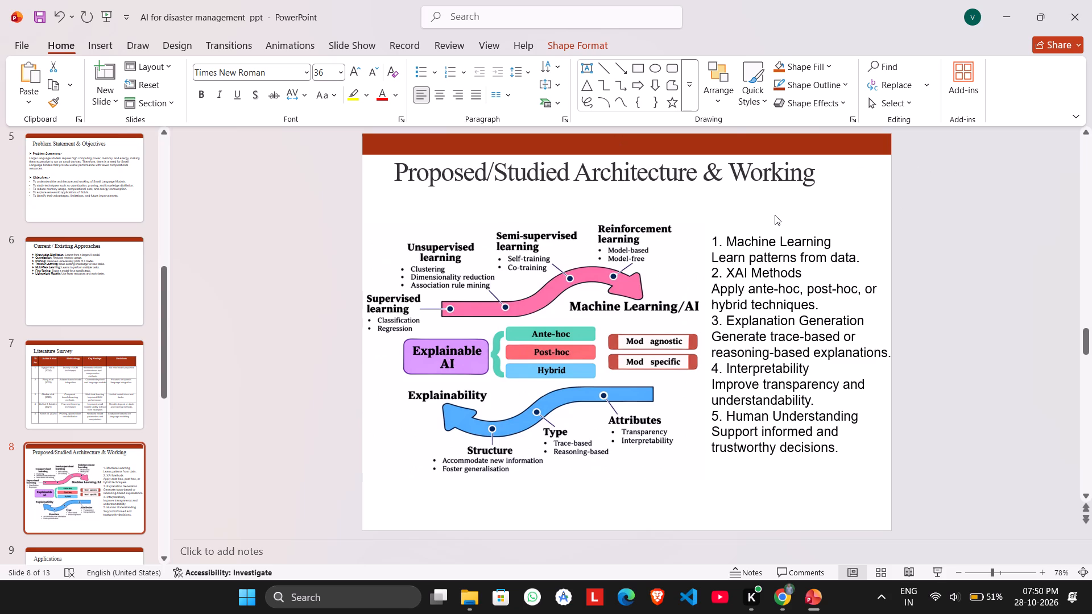
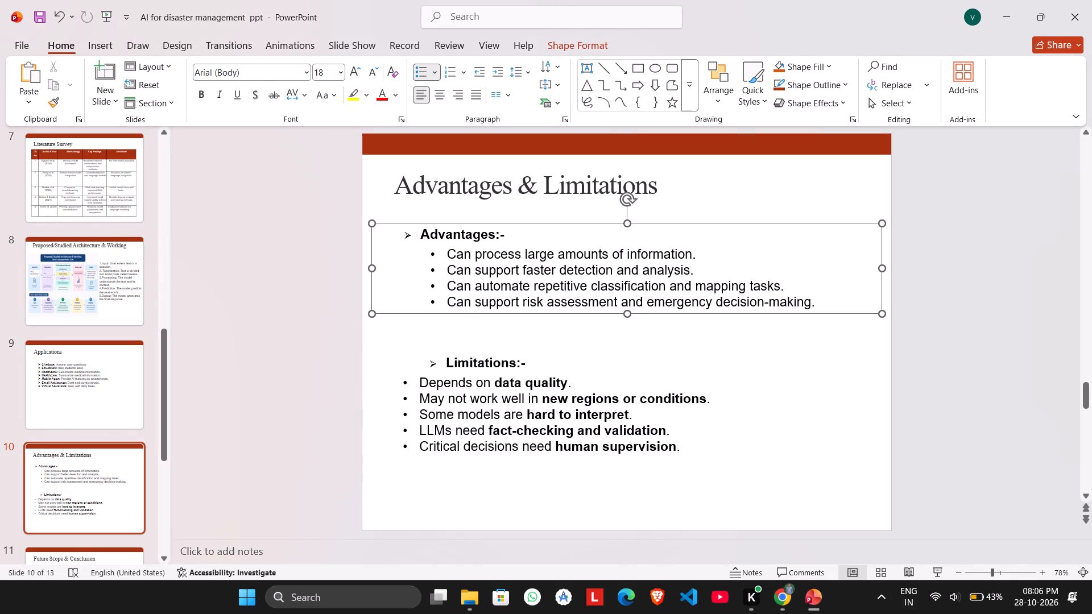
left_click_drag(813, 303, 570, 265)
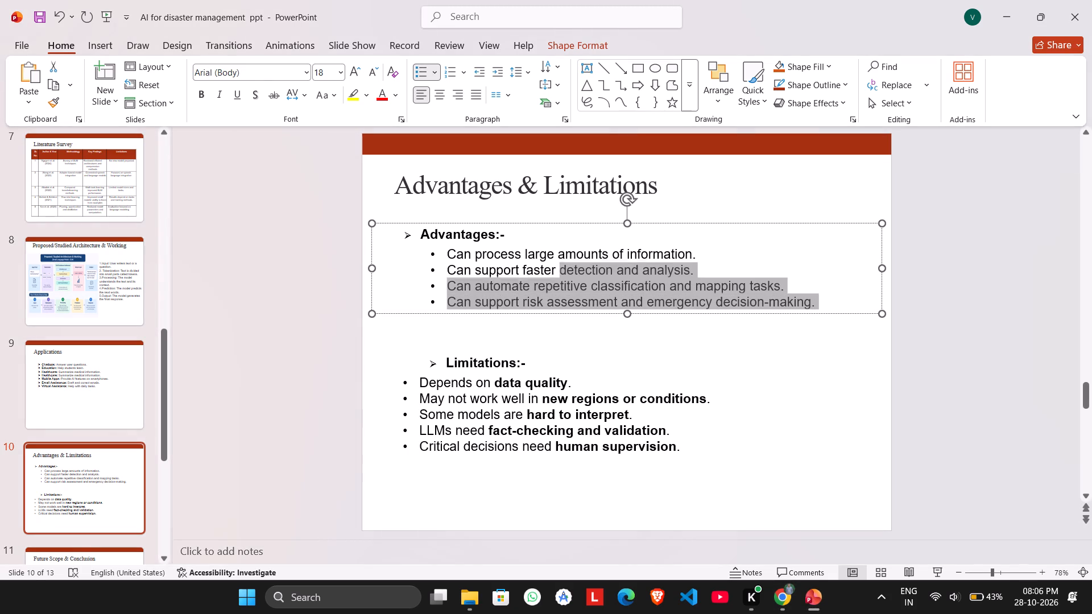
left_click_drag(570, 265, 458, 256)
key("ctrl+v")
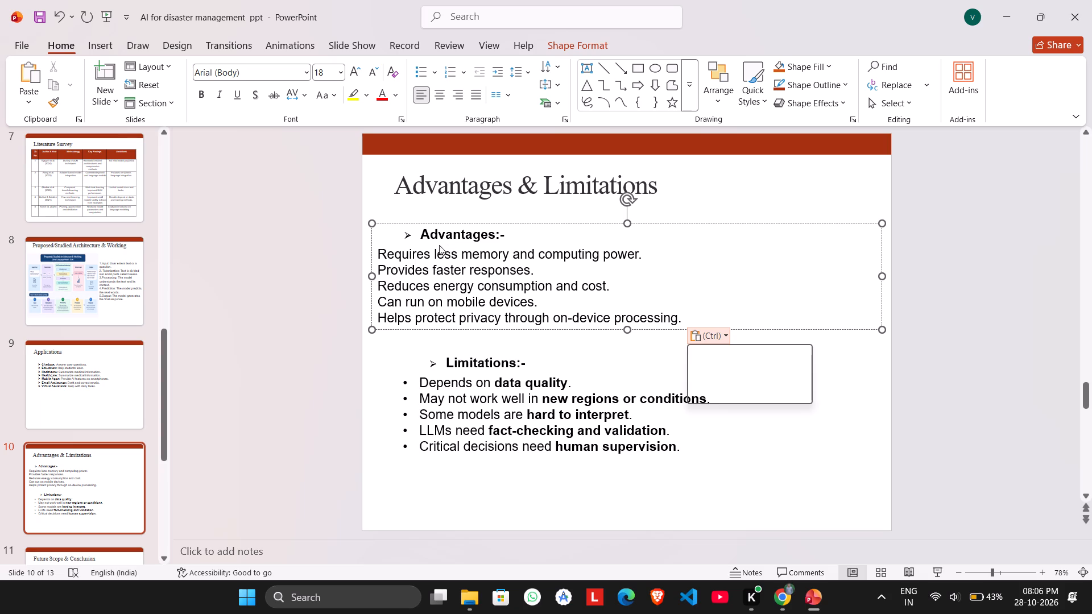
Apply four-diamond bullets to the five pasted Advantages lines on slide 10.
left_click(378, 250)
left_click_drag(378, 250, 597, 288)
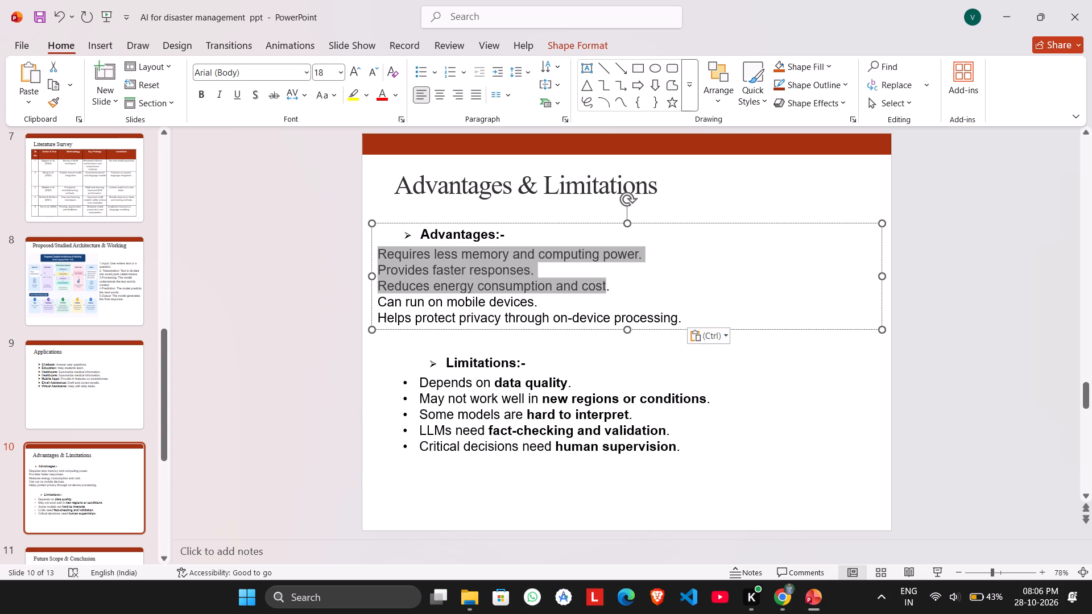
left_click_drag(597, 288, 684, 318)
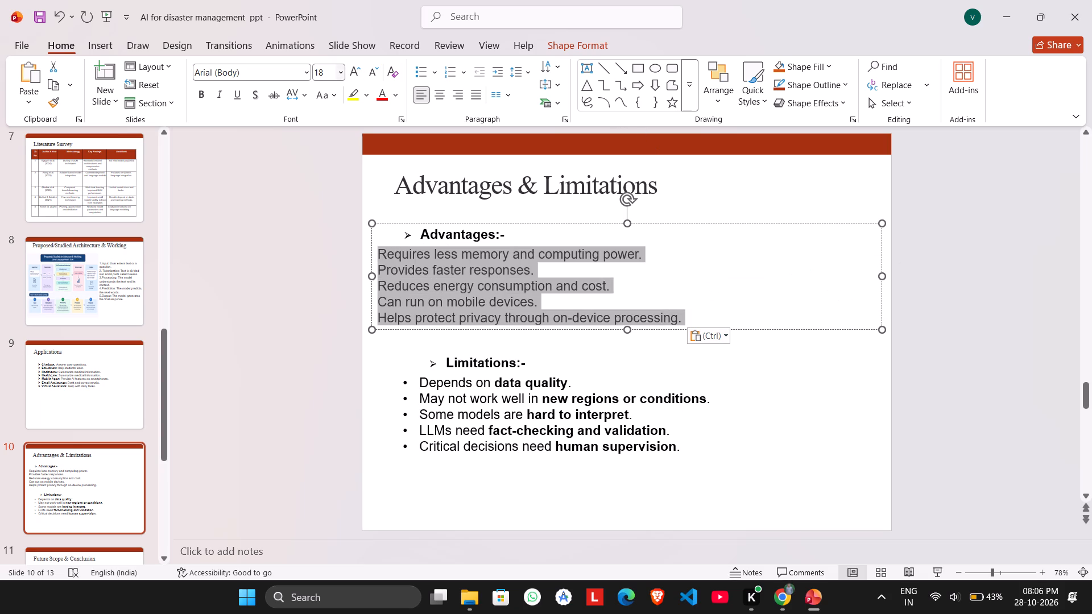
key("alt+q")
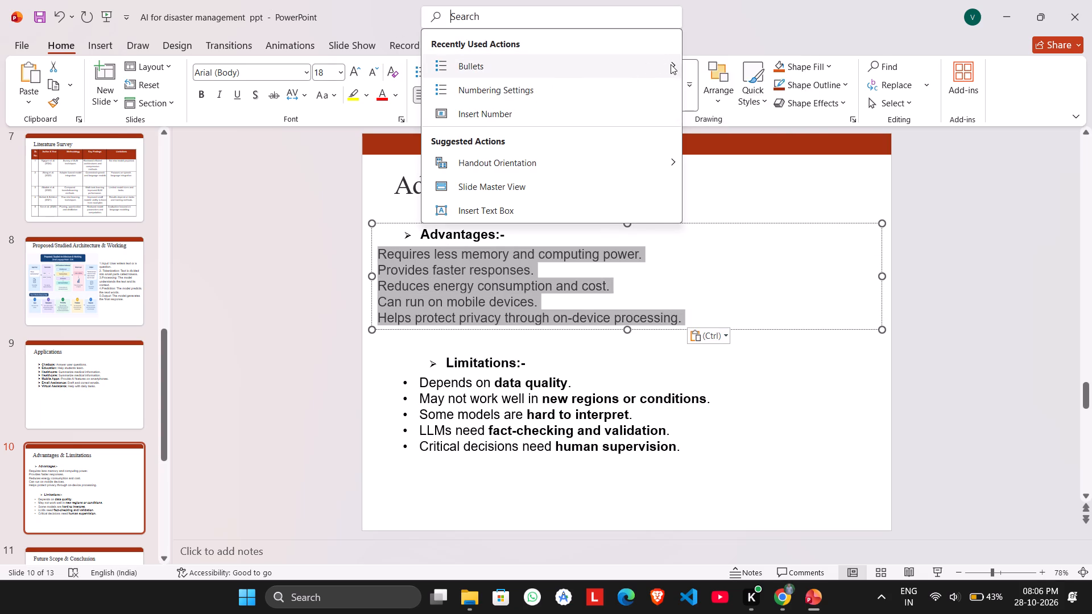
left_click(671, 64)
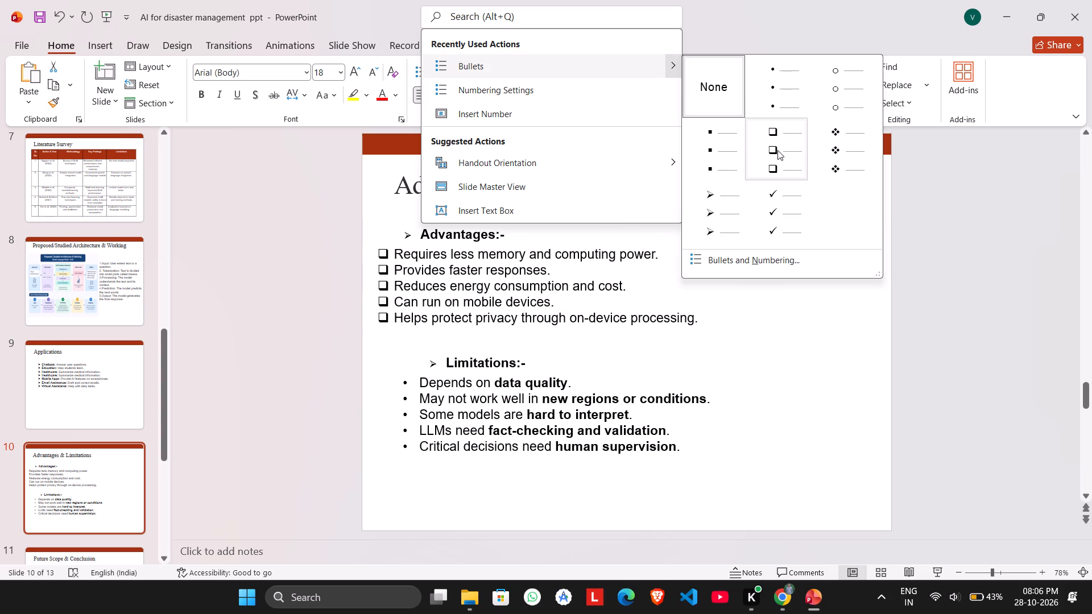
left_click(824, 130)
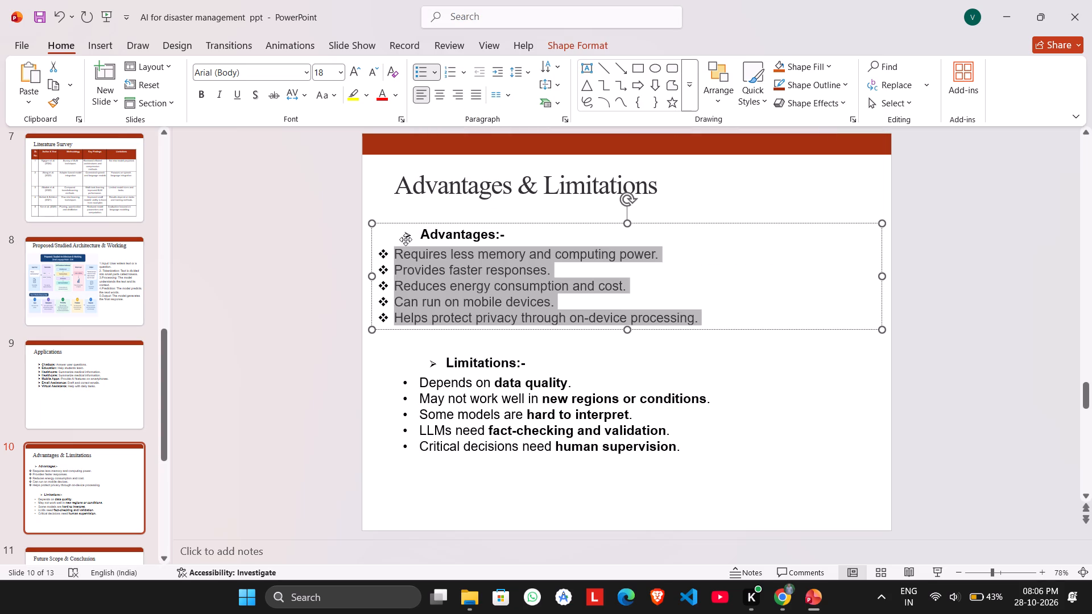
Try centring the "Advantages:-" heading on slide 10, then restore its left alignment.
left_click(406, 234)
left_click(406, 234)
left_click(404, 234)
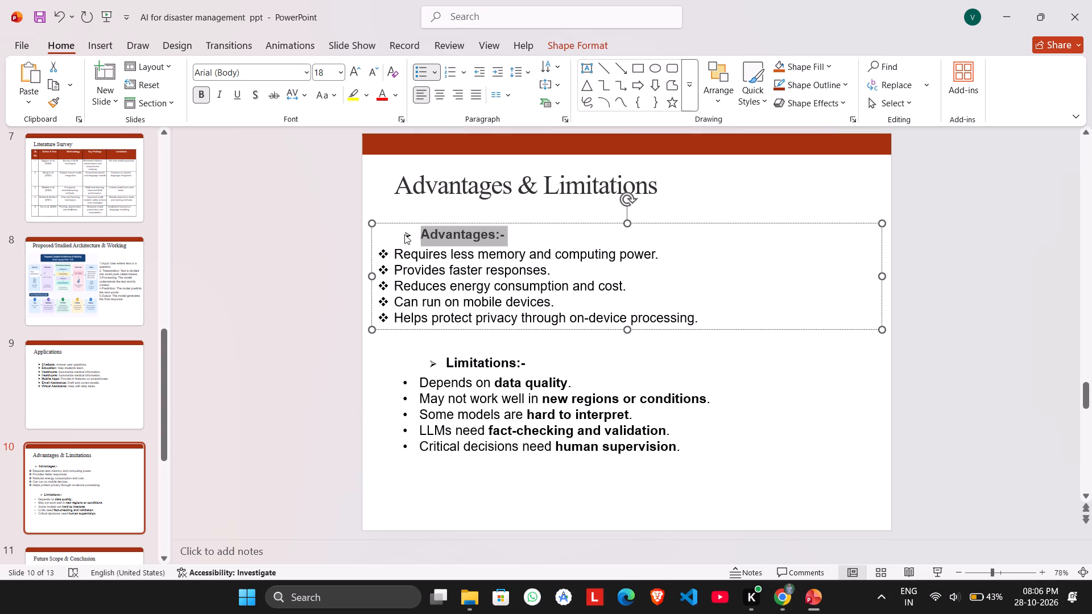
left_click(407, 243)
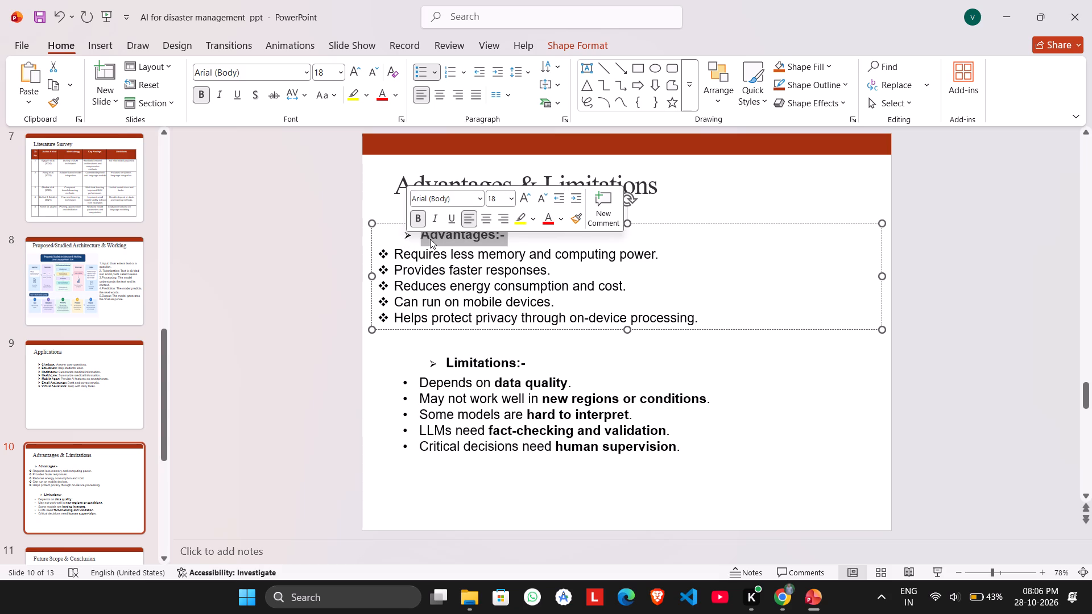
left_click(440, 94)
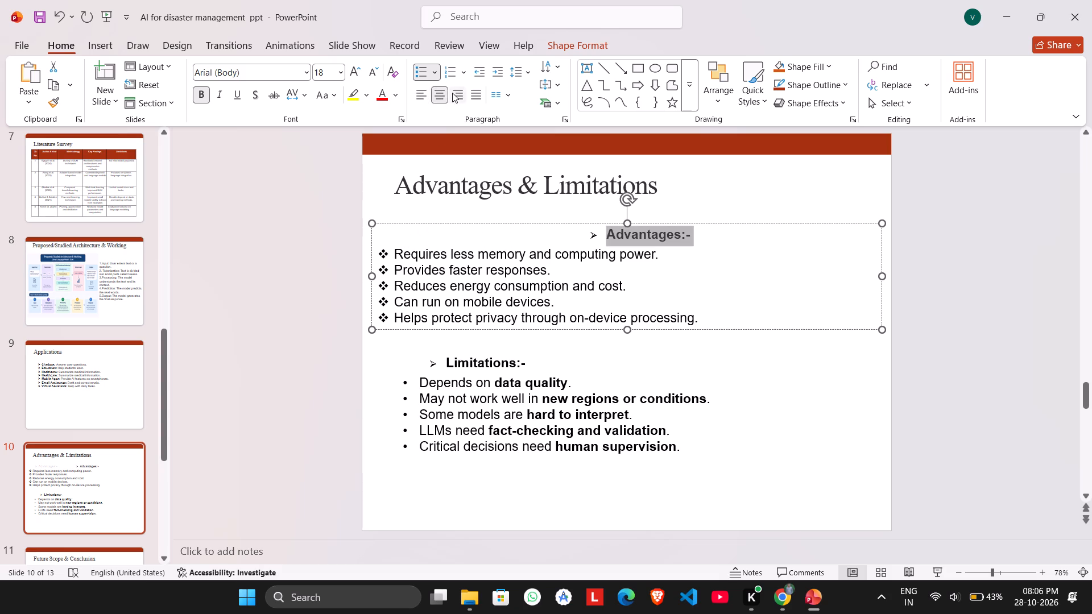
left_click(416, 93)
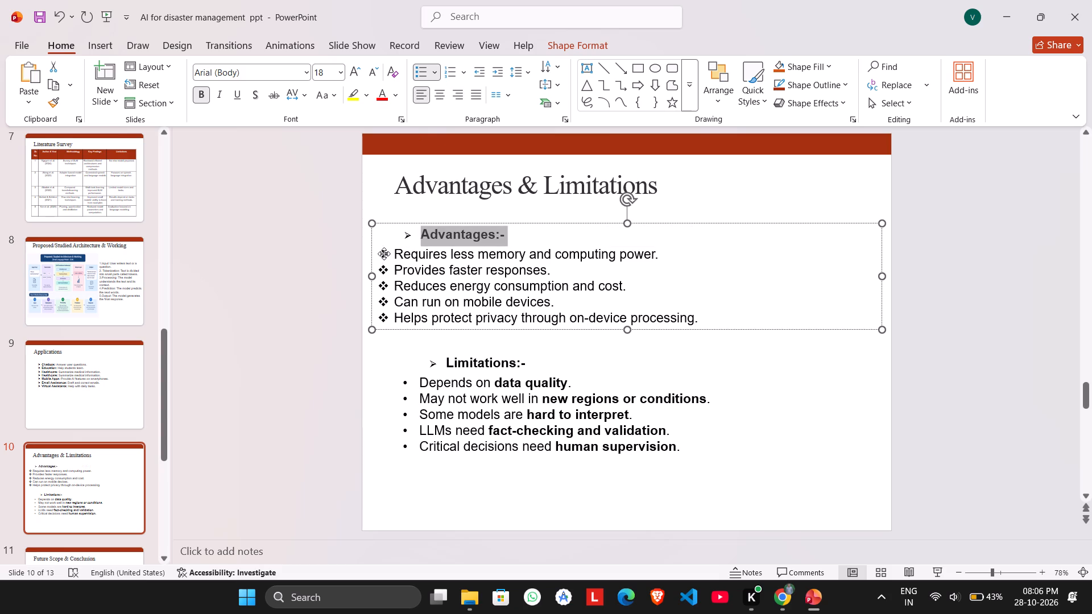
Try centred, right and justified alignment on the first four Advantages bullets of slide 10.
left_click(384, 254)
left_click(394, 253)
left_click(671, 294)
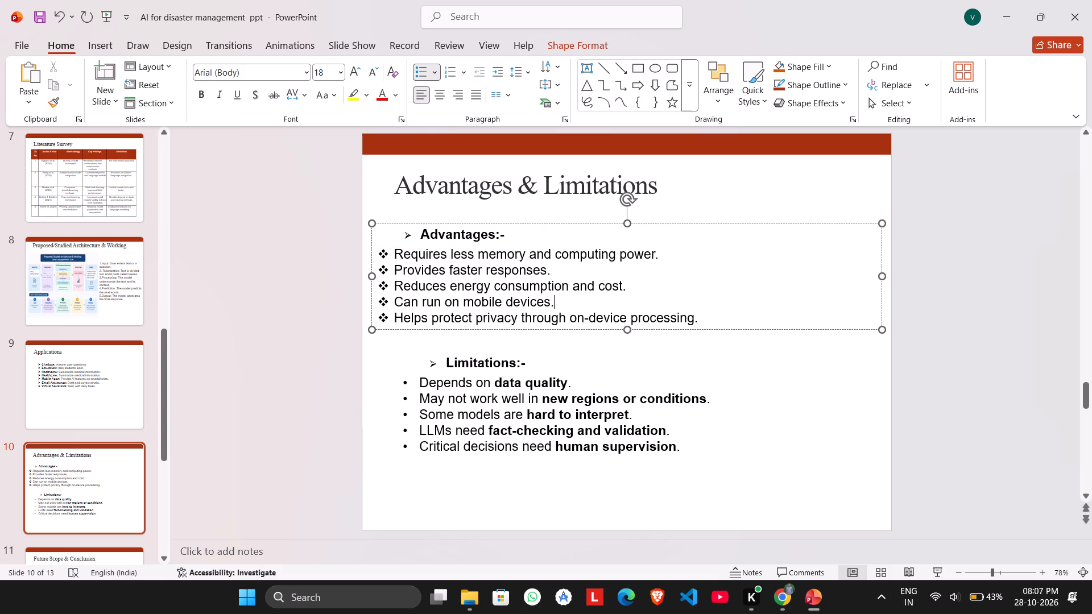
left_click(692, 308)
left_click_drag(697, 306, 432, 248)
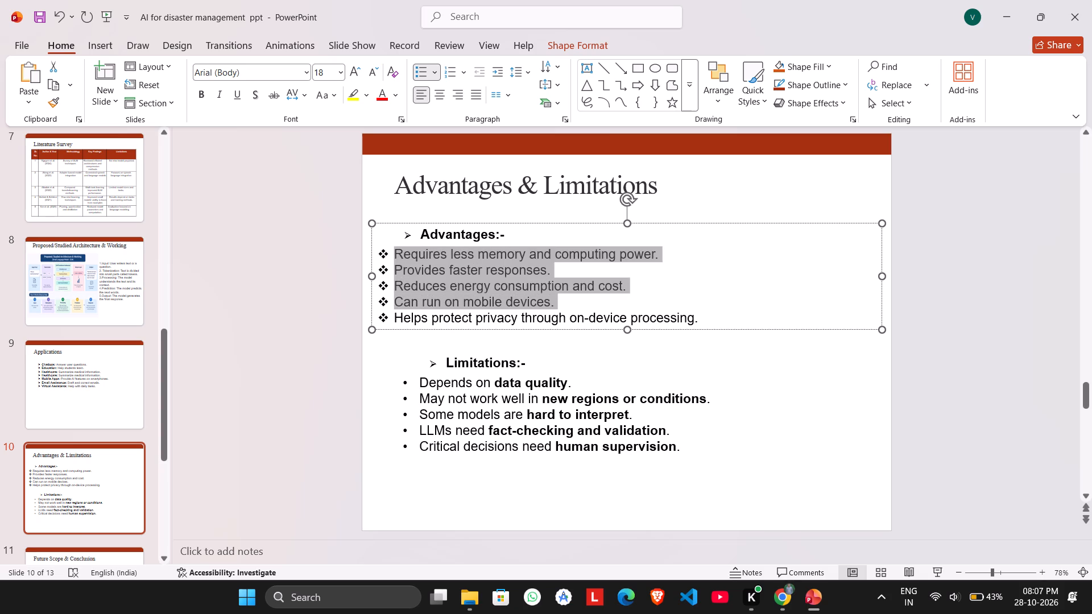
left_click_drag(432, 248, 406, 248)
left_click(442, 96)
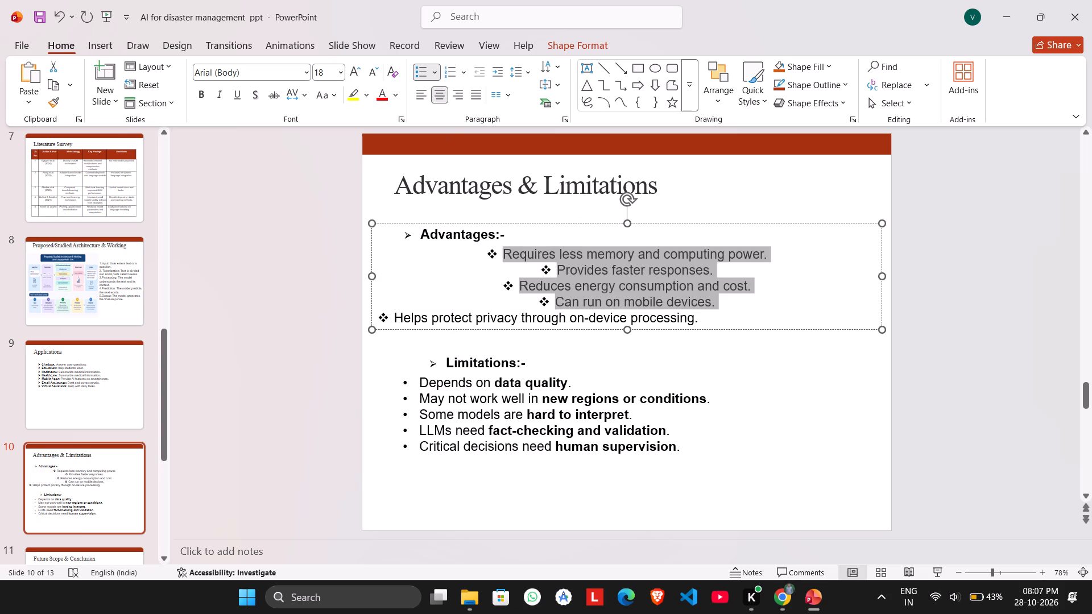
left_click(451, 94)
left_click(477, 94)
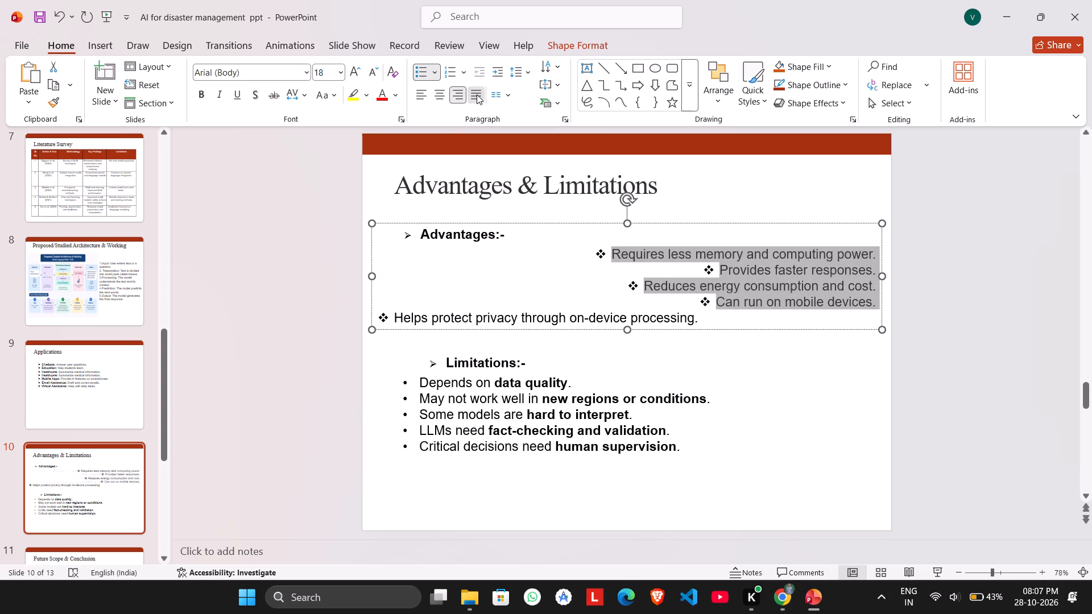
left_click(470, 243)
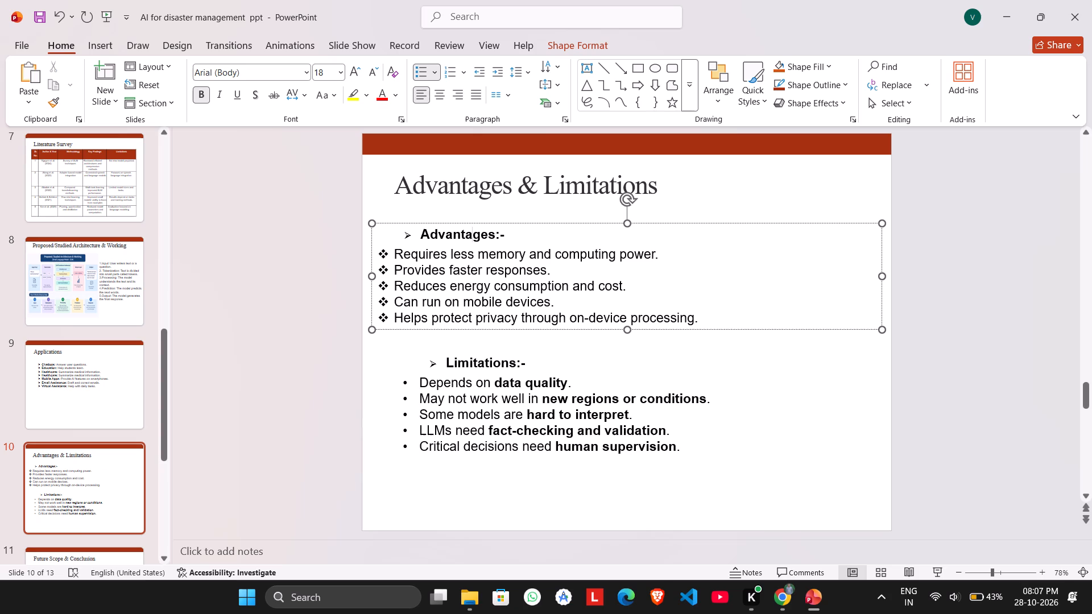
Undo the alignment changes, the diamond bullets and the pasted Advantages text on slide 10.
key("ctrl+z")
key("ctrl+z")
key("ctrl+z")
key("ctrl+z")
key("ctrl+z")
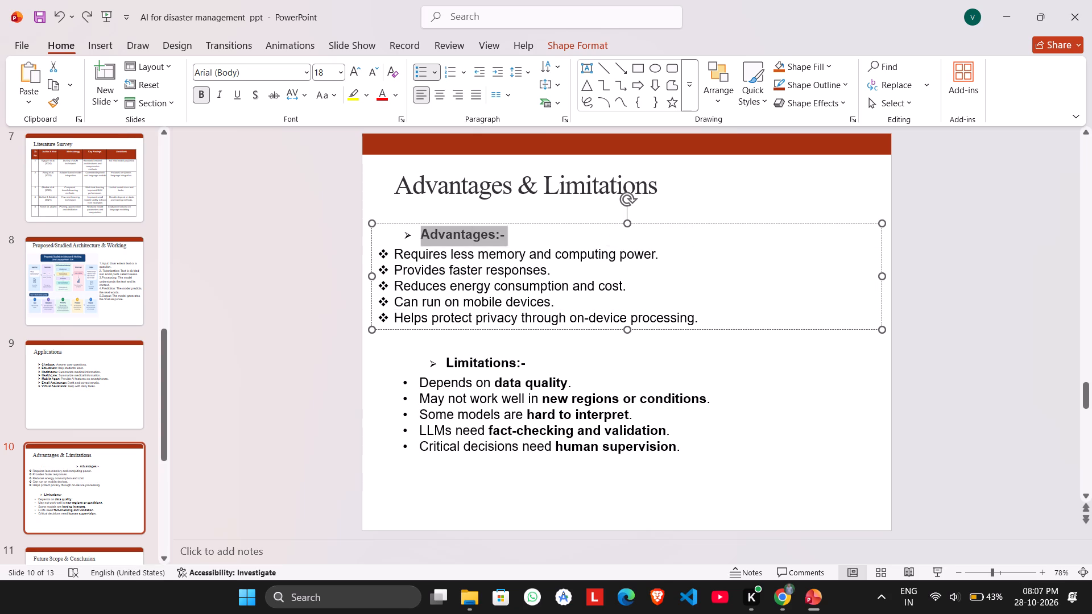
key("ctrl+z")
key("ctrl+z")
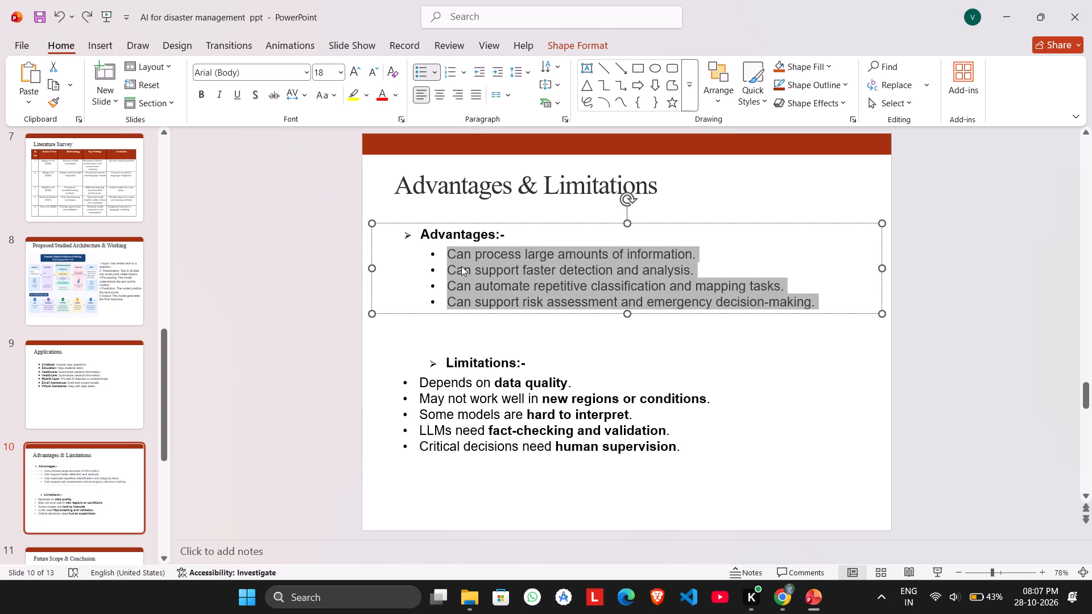
Delete the four disaster-management bullets under "Advantages:-" on slide 10.
left_click(466, 258)
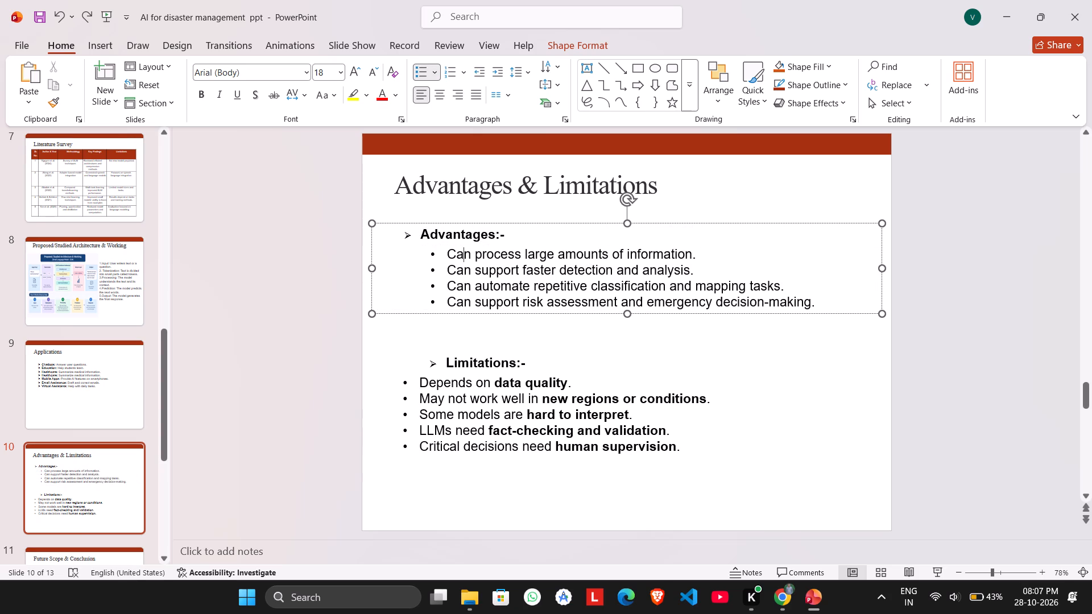
left_click(816, 300)
double_click(816, 302)
left_click_drag(816, 302, 810, 301)
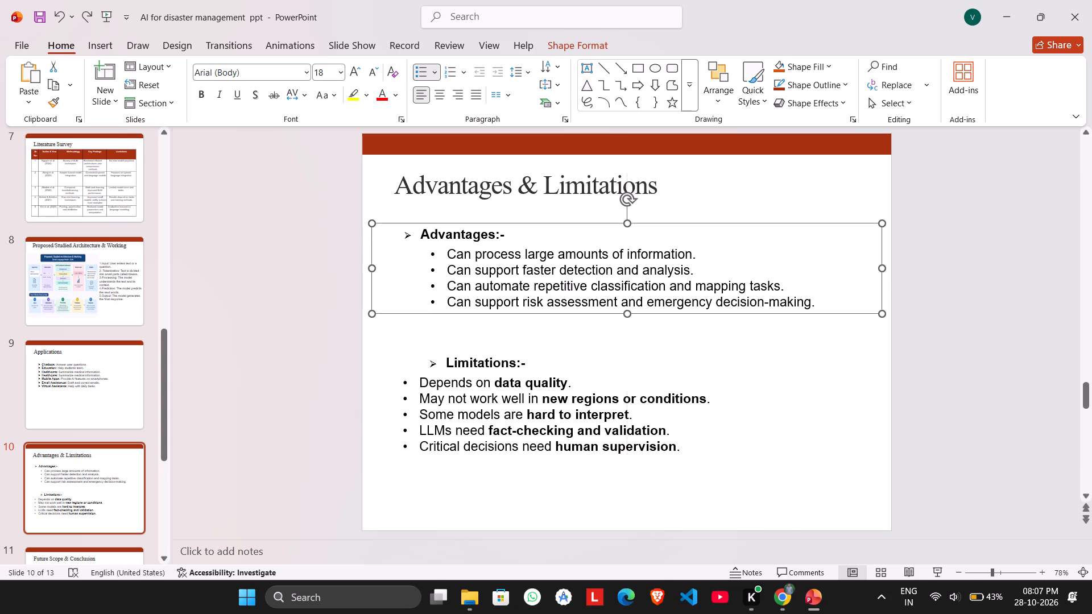
left_click_drag(810, 301, 804, 296)
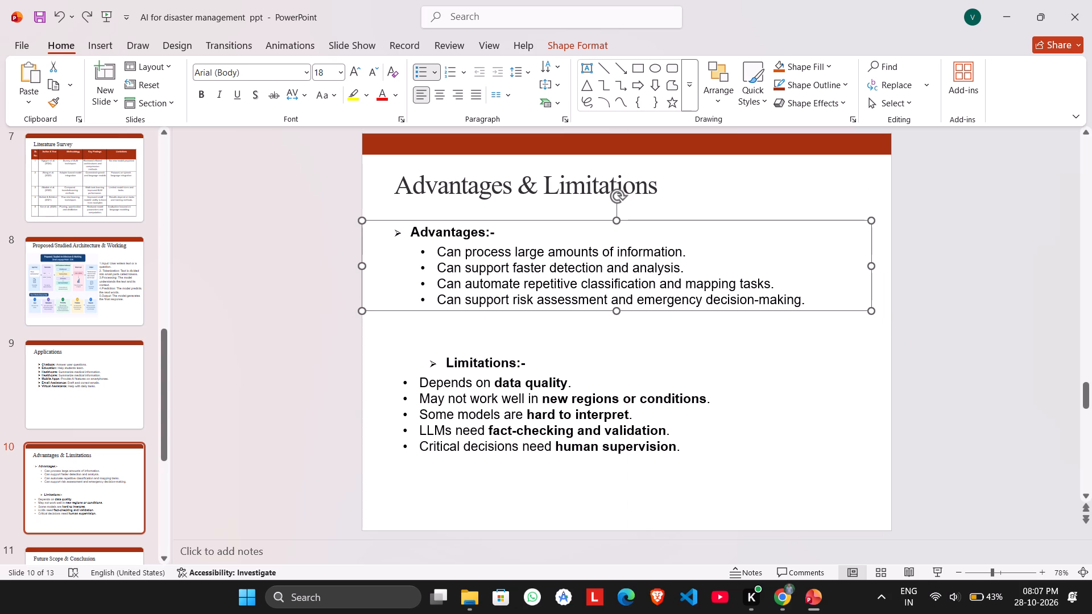
left_click_drag(444, 245, 789, 301)
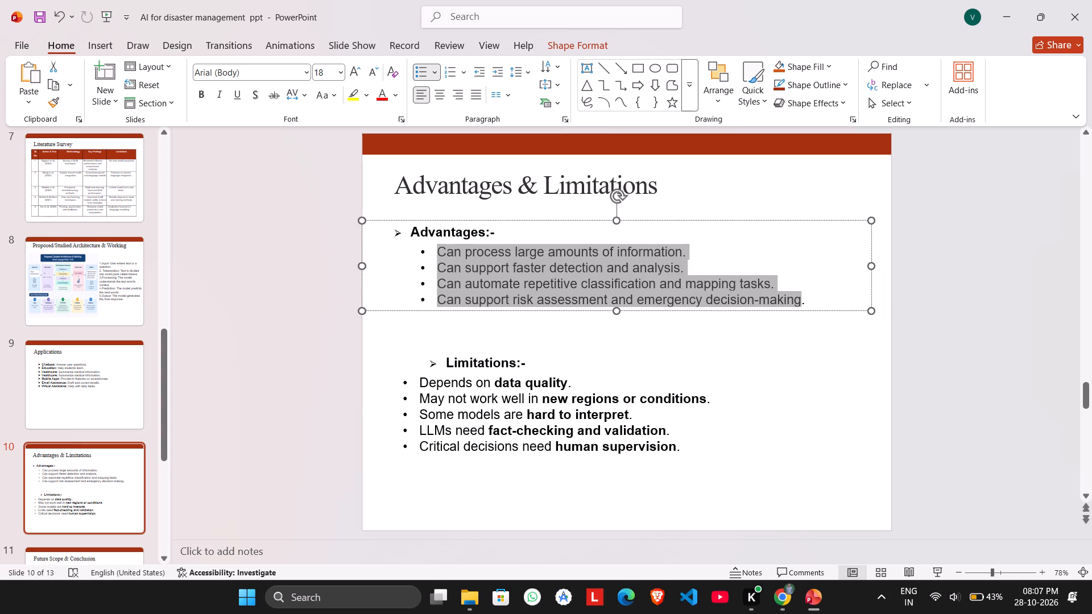
left_click_drag(789, 301, 812, 300)
key("BackSpace")
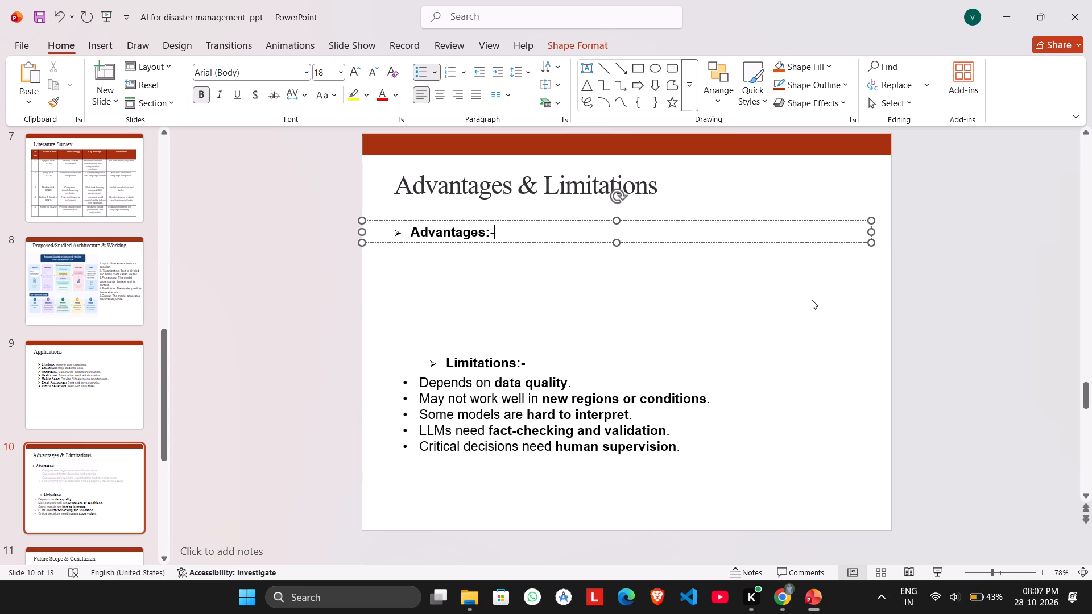
Add an empty line below the "Advantages:-" heading and give it a small filled round bullet.
key("Return")
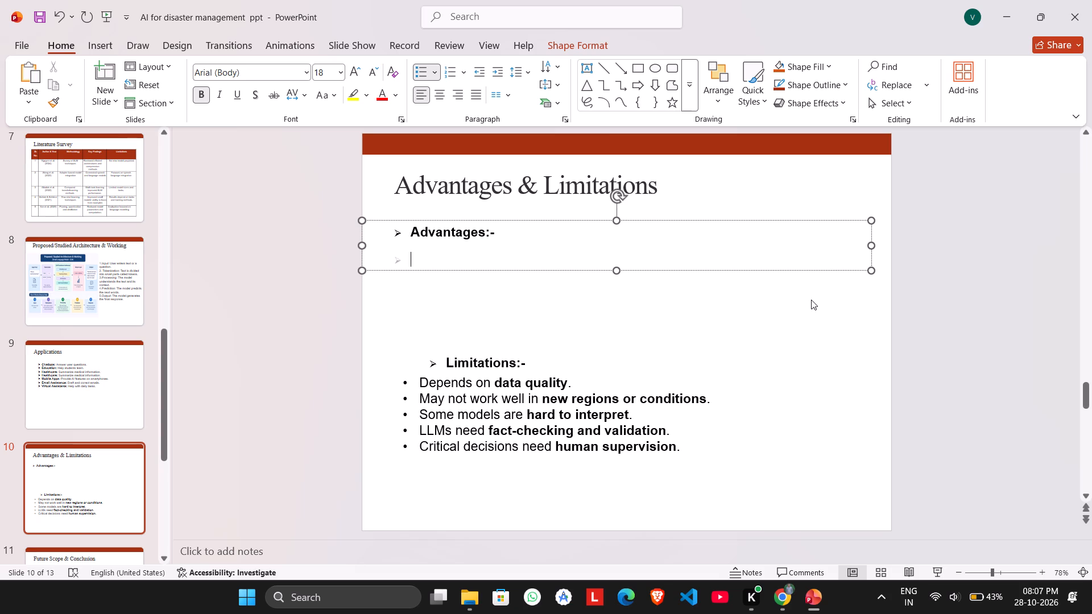
key("BackSpace")
key("BackSpace")
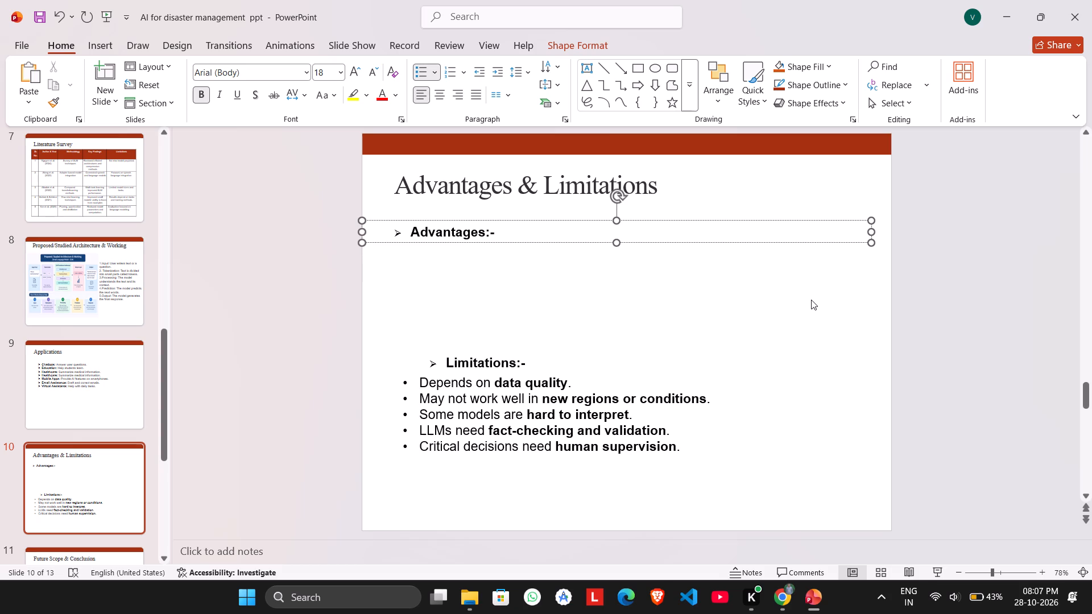
key("BackSpace")
key("minus")
key("Return")
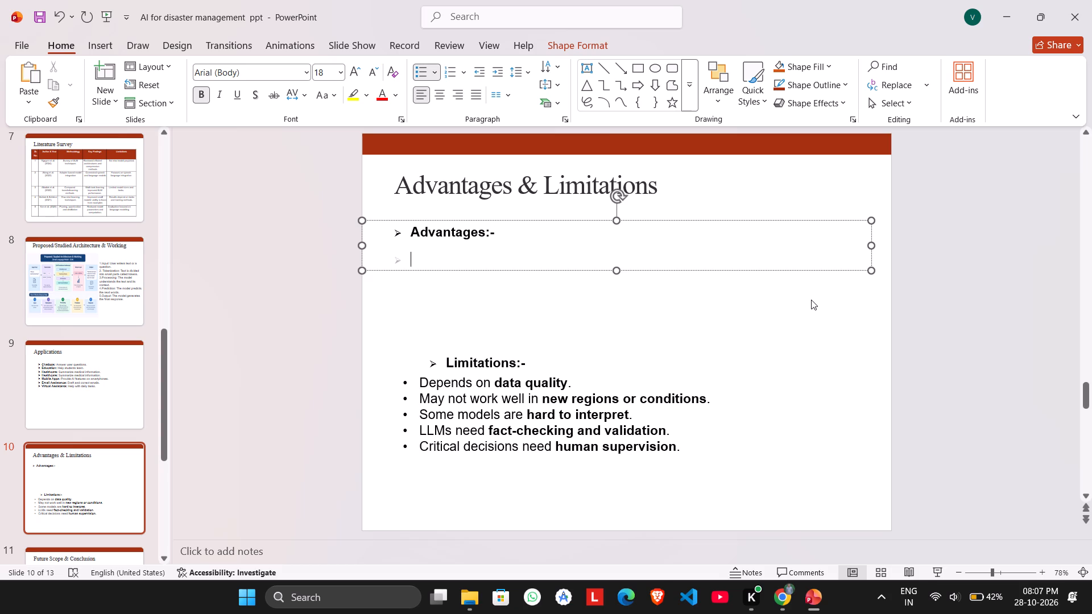
key("alt+q")
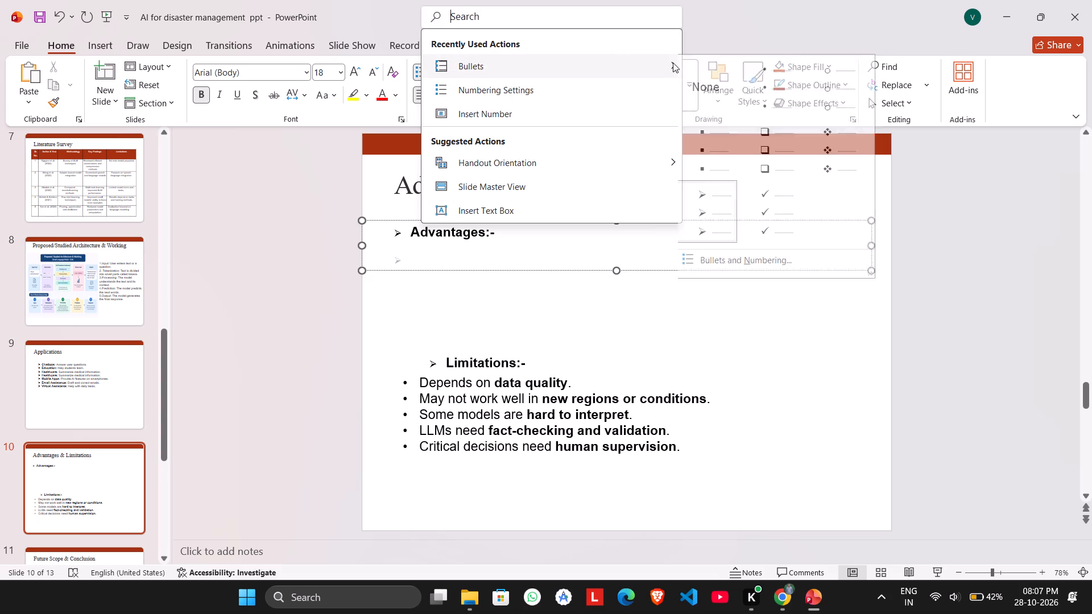
left_click(673, 63)
left_click(794, 90)
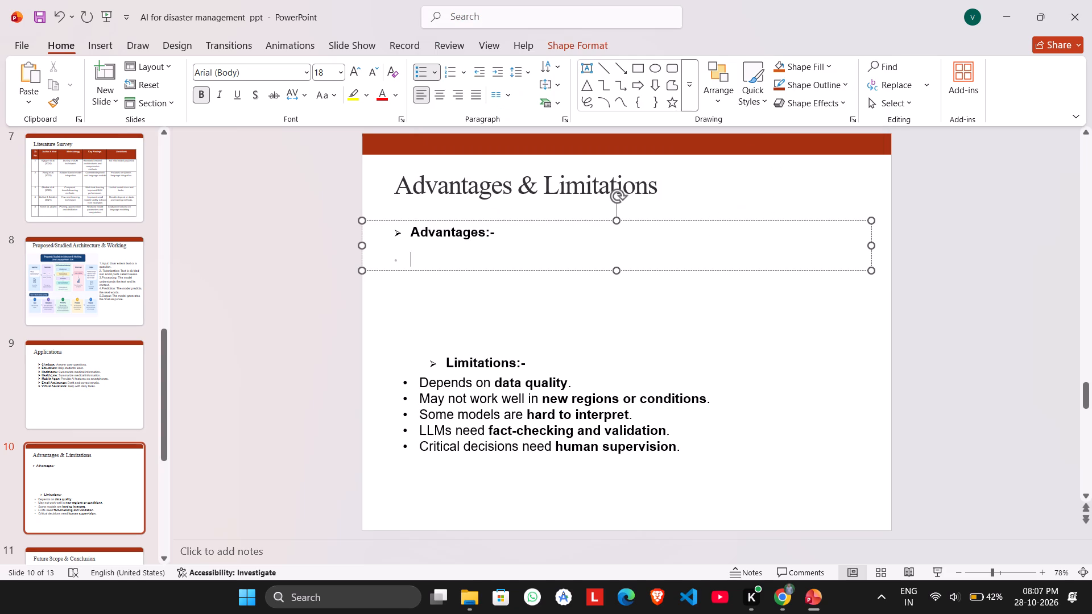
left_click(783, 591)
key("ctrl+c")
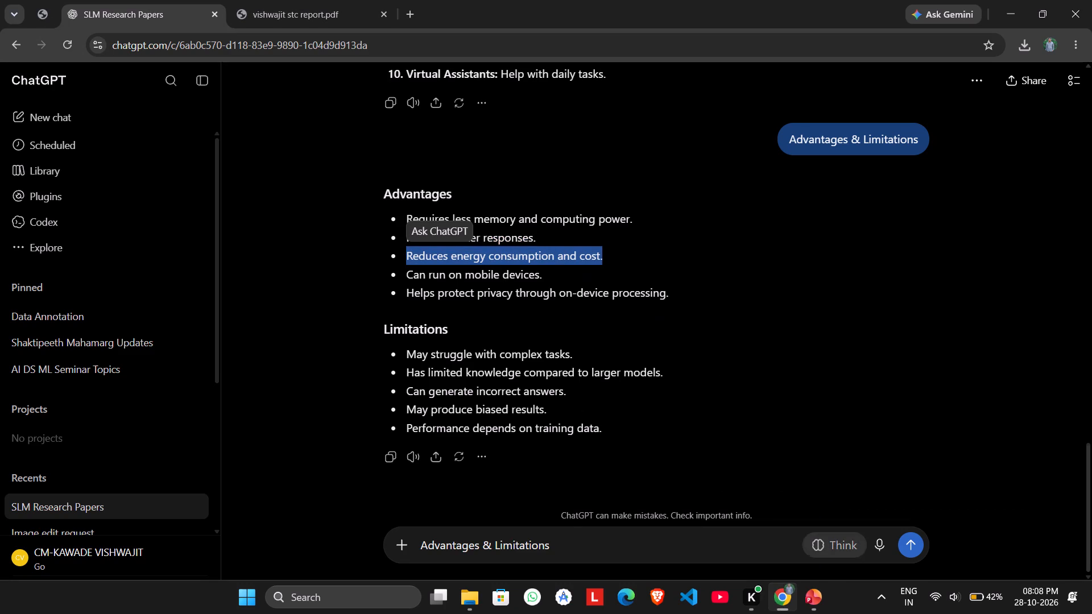
left_click(813, 608)
key("ctrl+v")
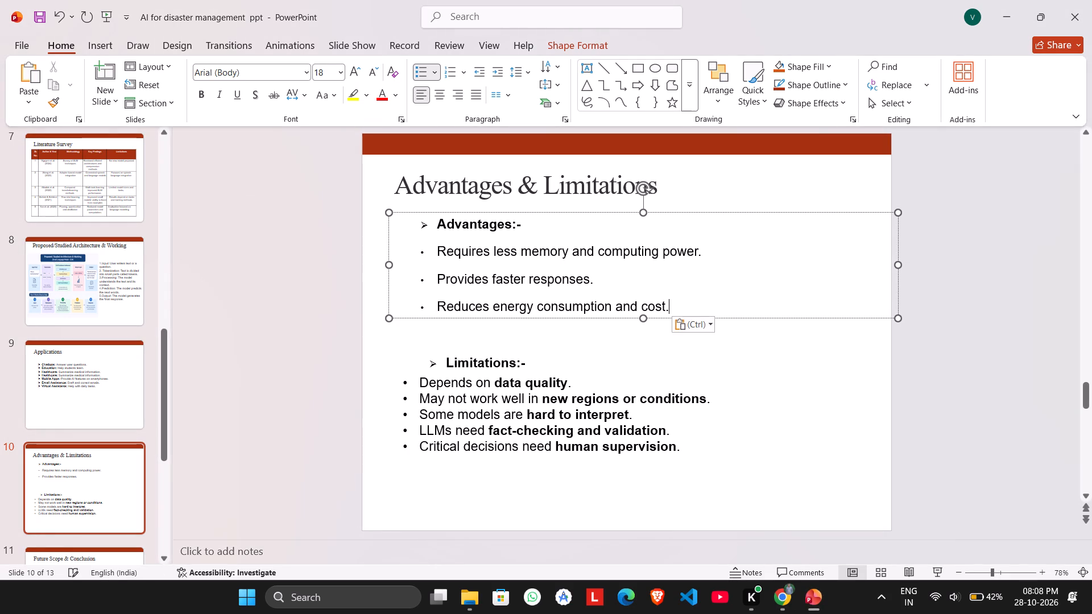
key("Return")
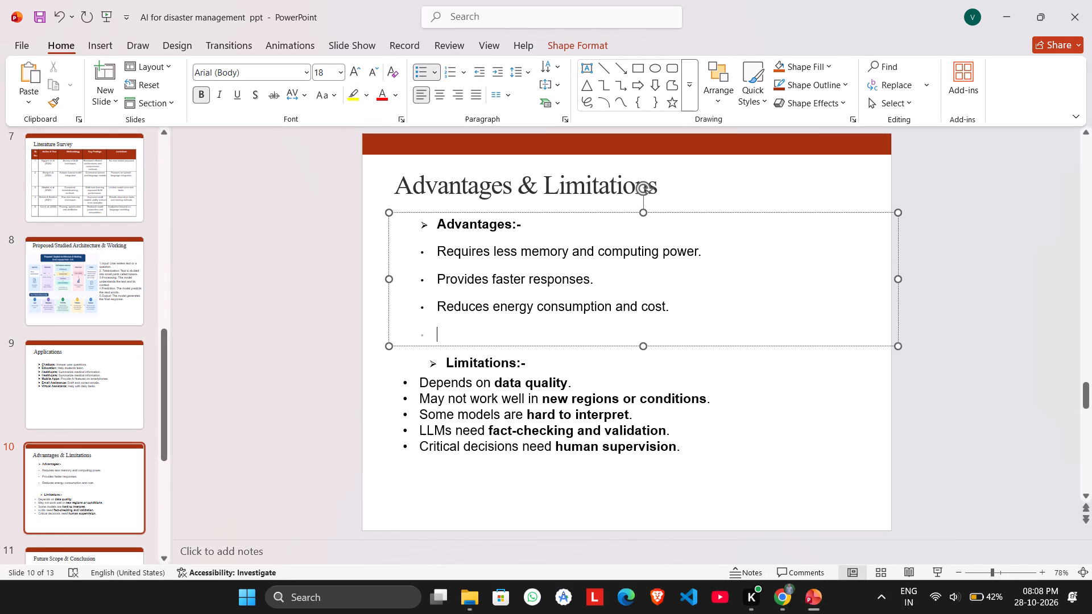
Copy "Can run on mobile devices." from ChatGPT into the fourth Advantages bullet on slide 10.
left_click(784, 611)
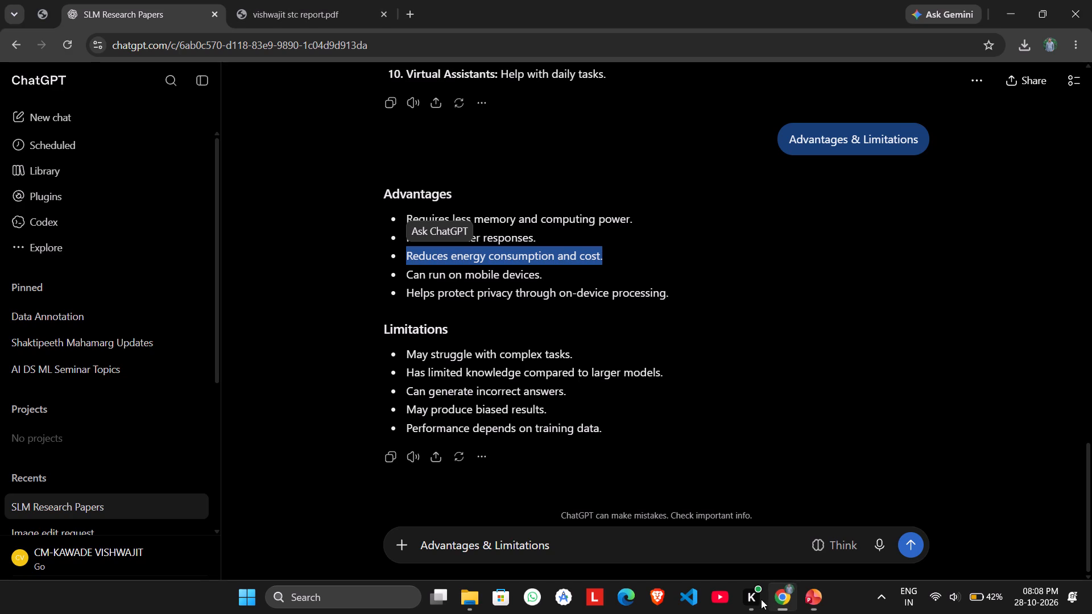
left_click_drag(548, 276, 400, 275)
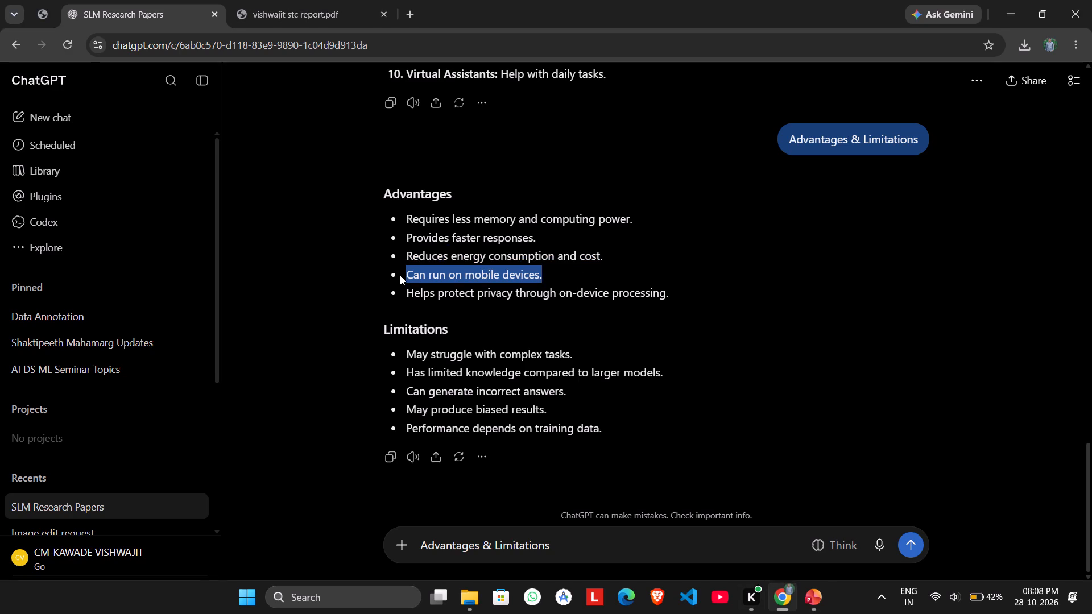
key("ctrl+c")
left_click(819, 603)
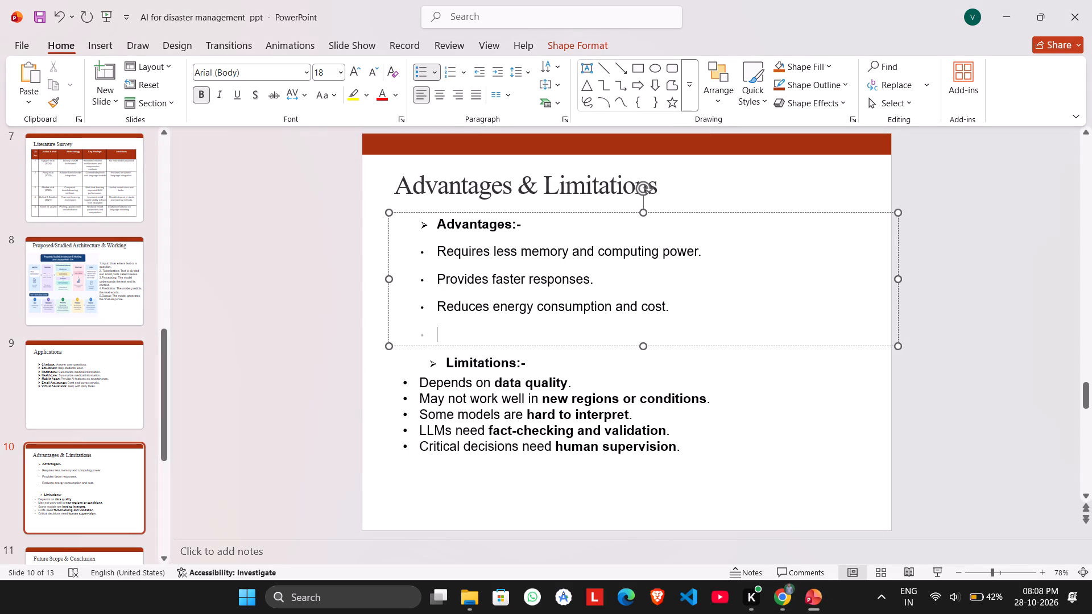
key("ctrl+v")
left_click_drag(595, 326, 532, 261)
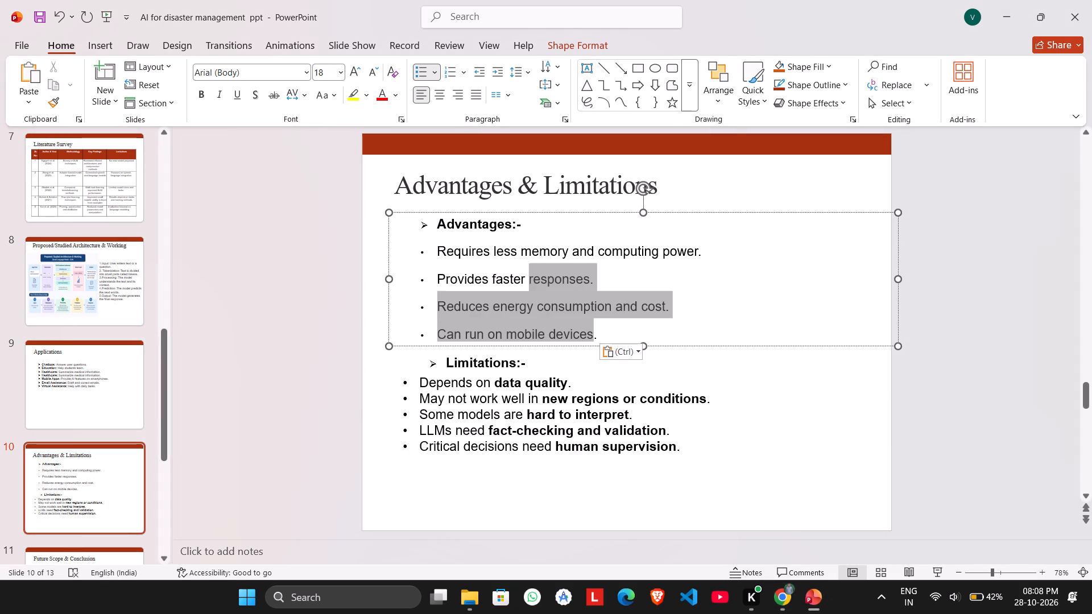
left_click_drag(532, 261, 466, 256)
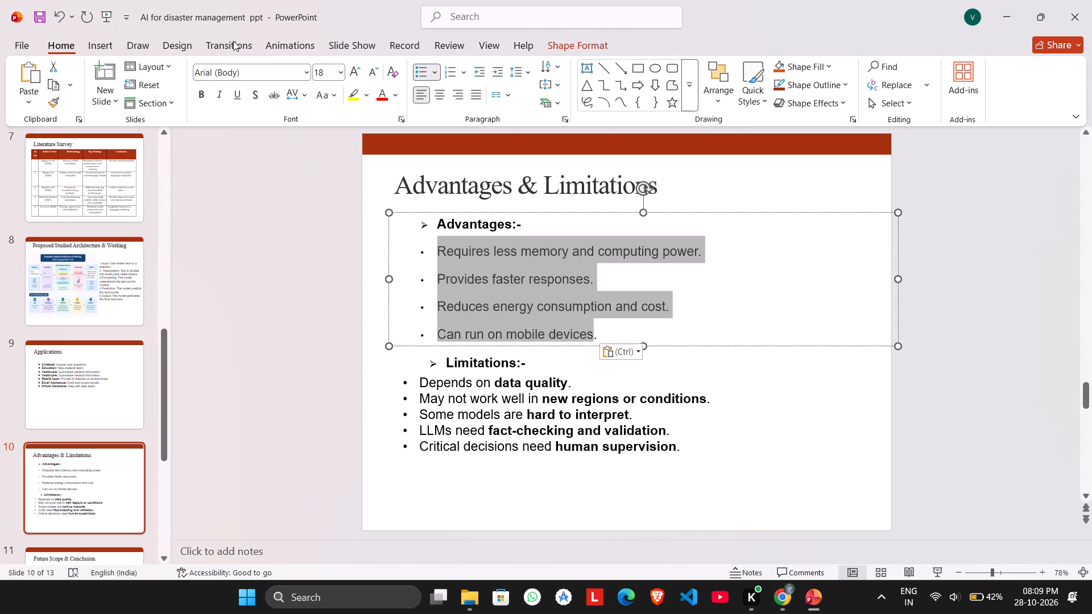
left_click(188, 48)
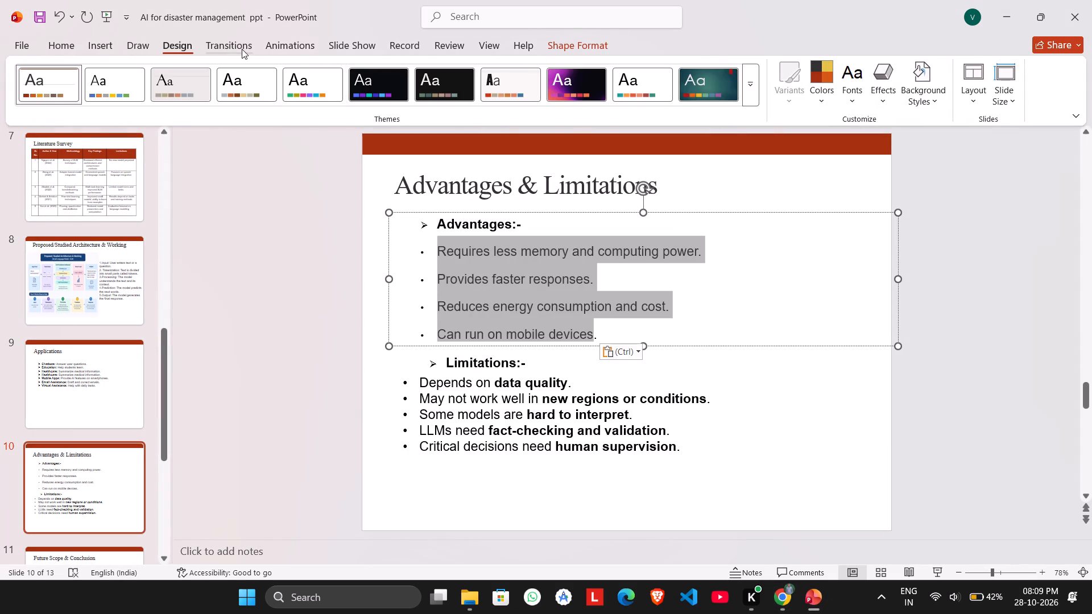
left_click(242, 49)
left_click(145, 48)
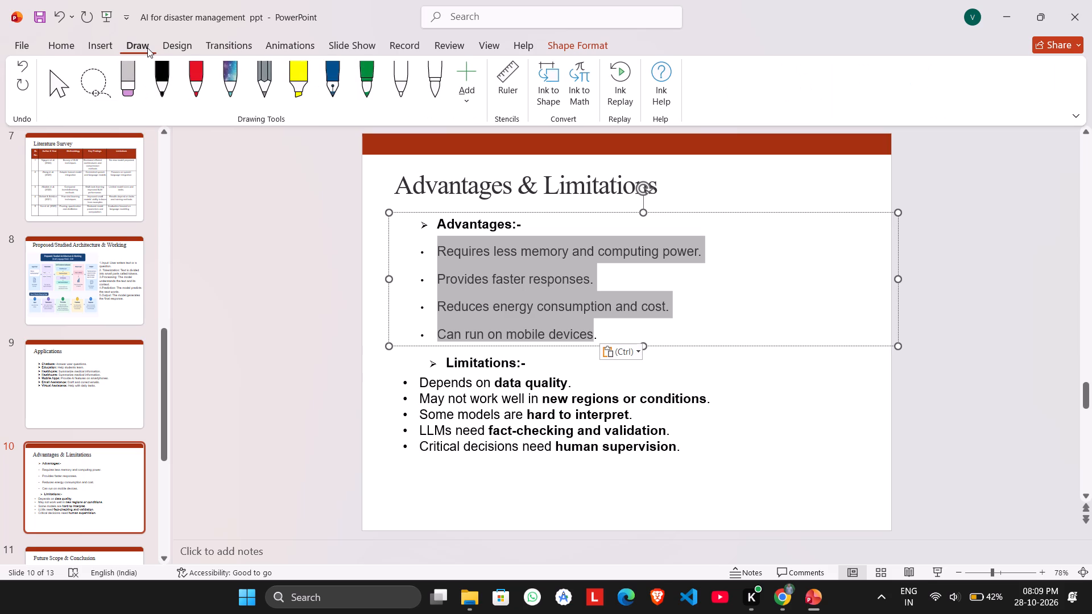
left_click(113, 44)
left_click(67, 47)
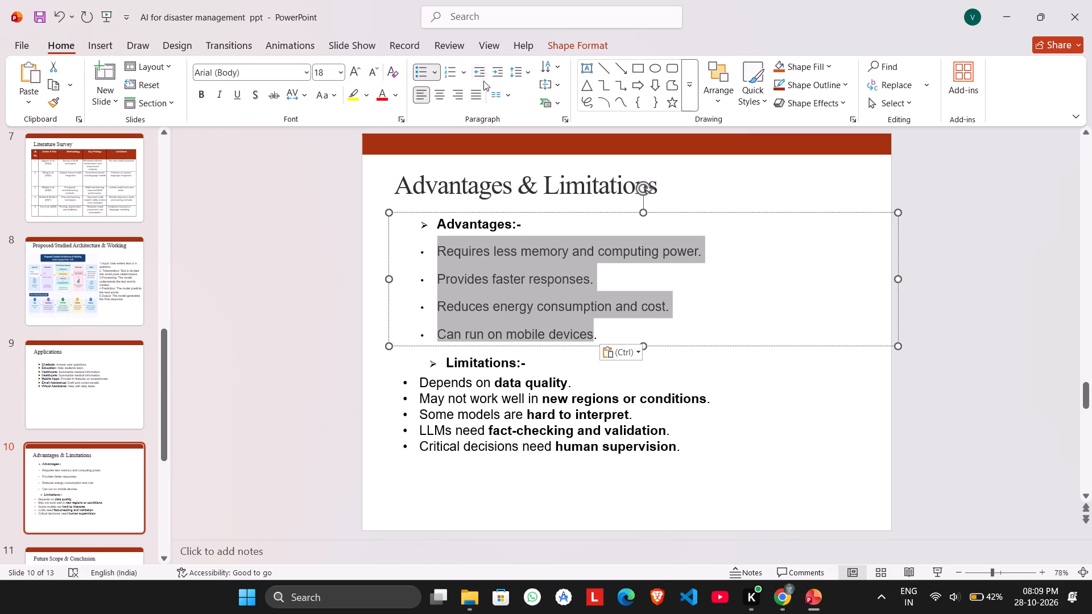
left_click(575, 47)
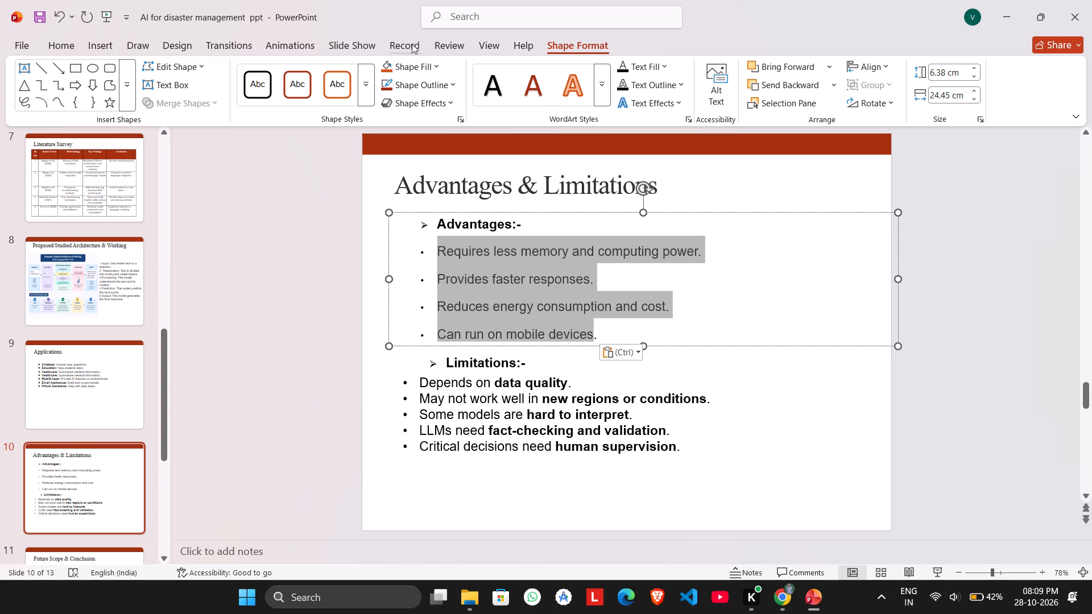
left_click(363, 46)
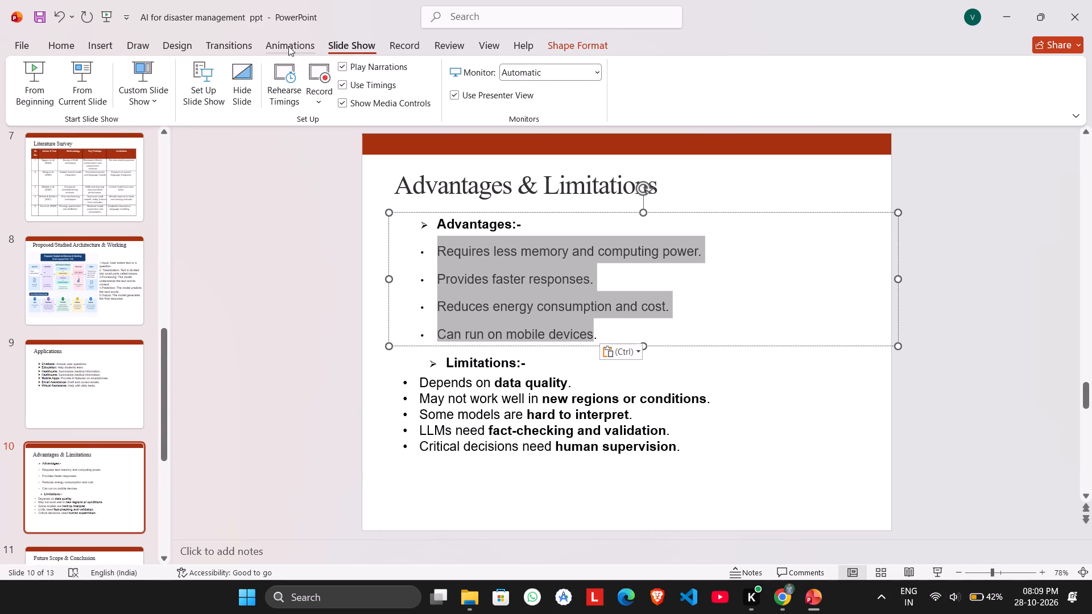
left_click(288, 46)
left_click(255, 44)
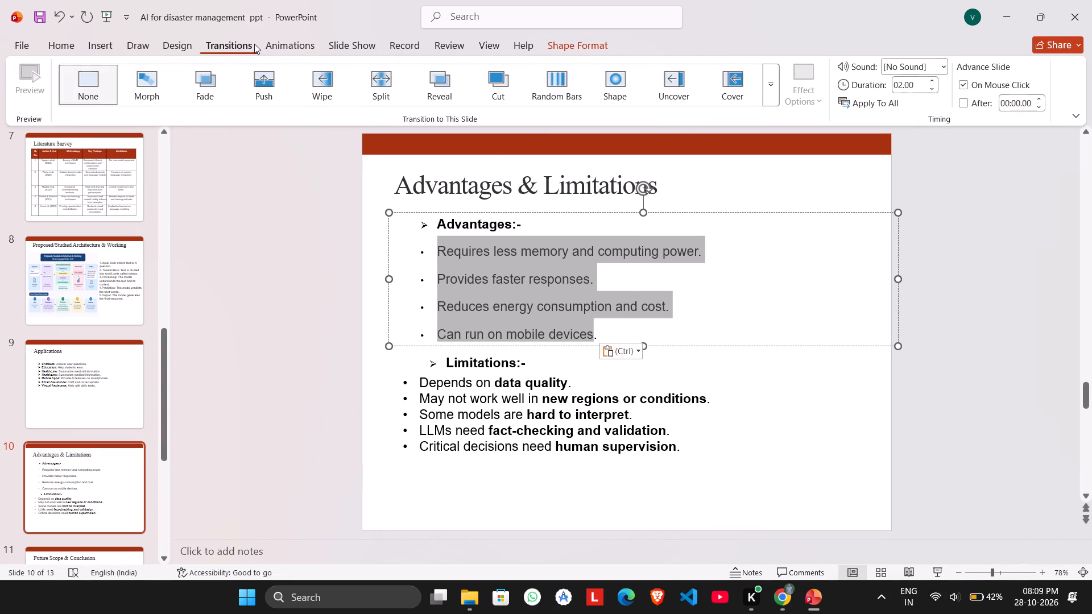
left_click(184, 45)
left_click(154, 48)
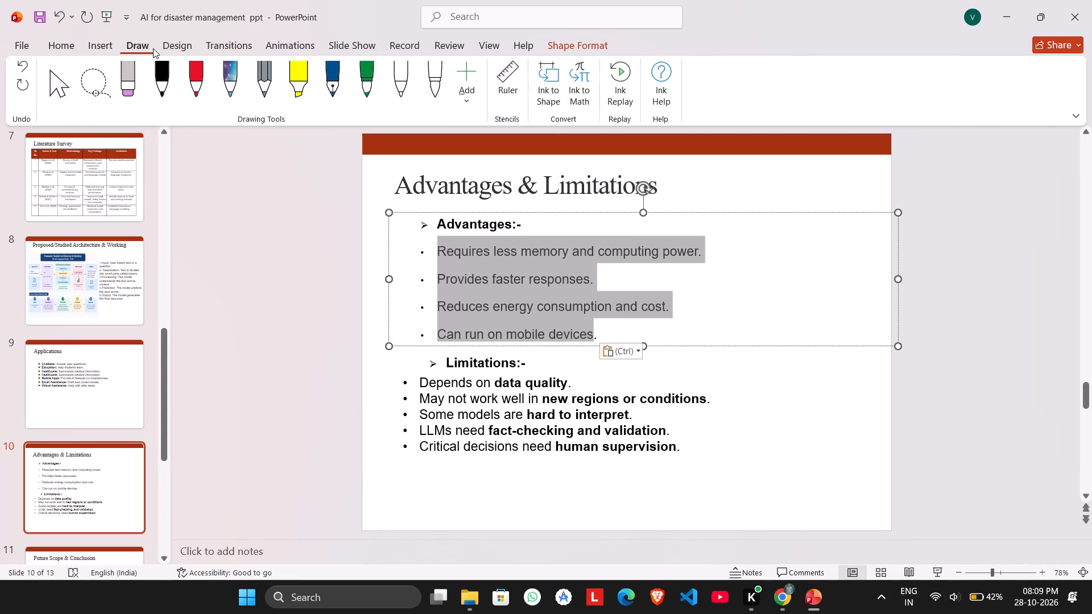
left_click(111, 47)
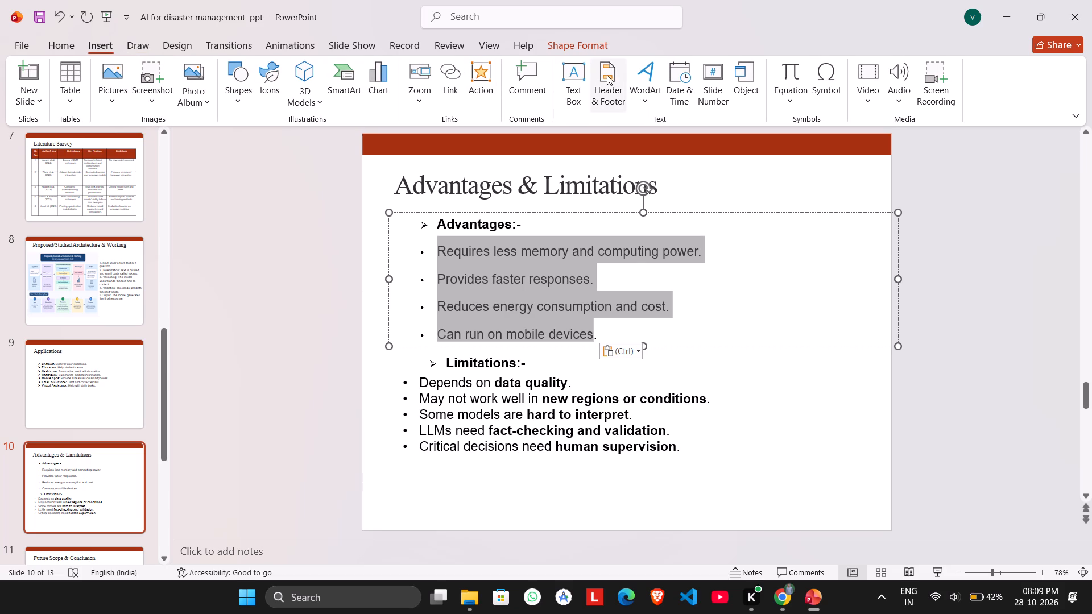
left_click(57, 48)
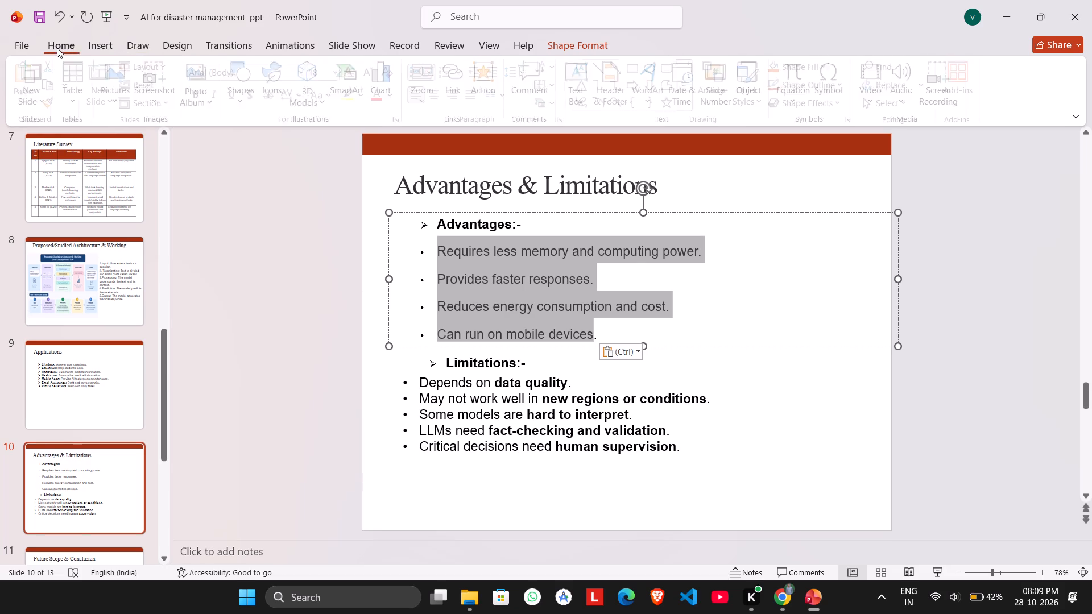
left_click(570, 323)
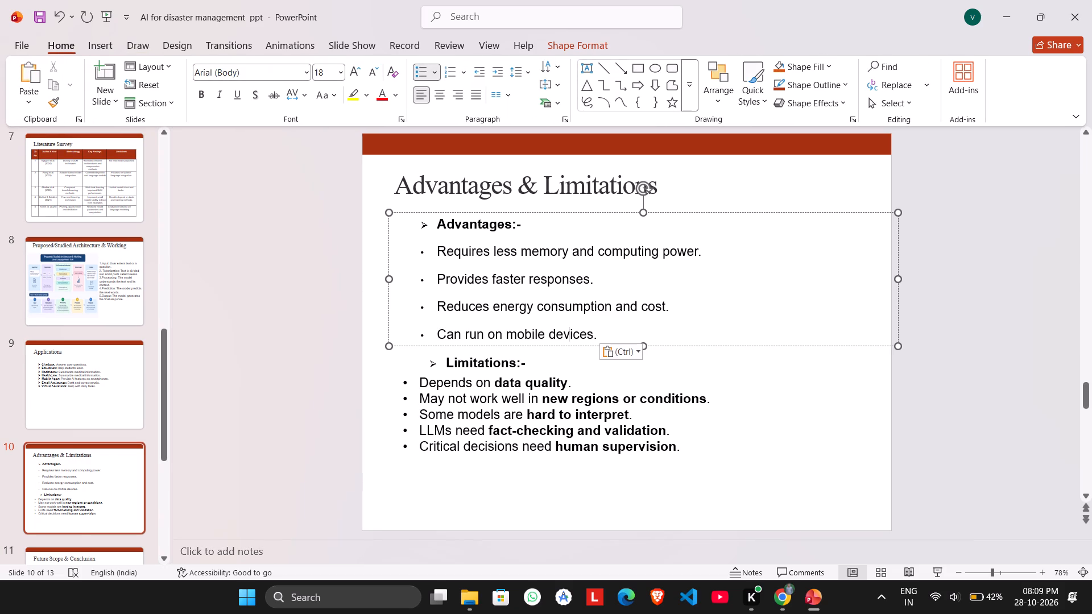
Replace the five old points under Limitations on slide 10 with one empty line using filled round bullets.
left_click(658, 412)
left_click_drag(690, 446, 420, 404)
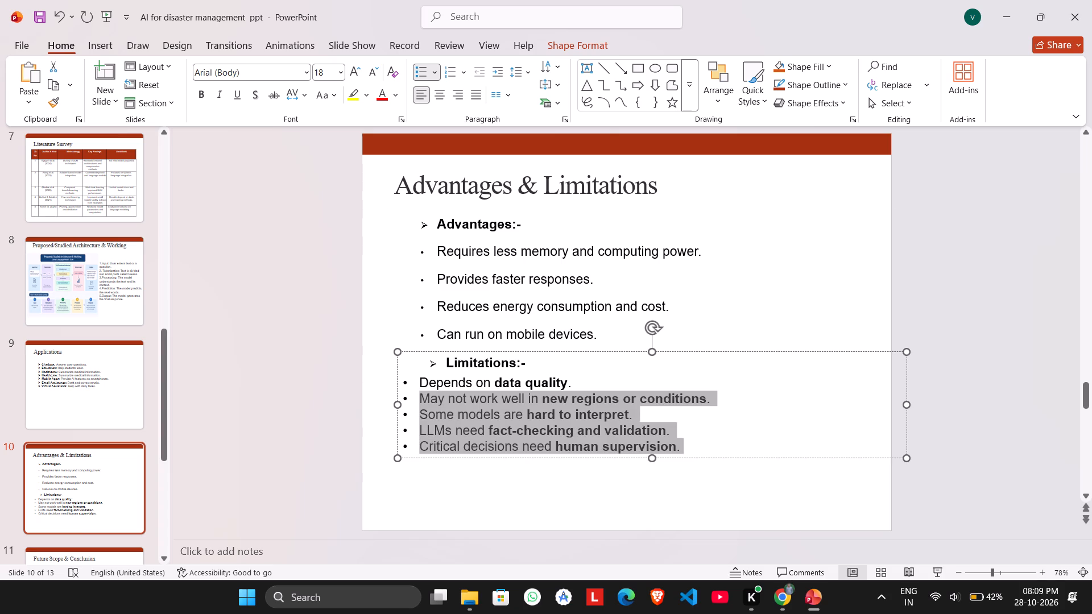
left_click_drag(420, 404, 421, 389)
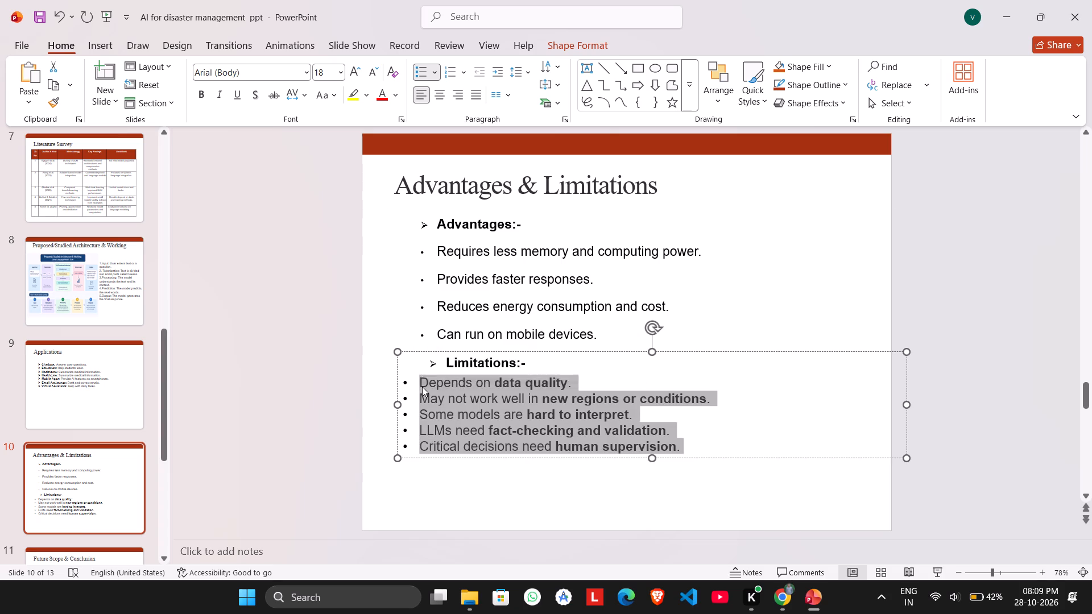
key("BackSpace")
key("Return")
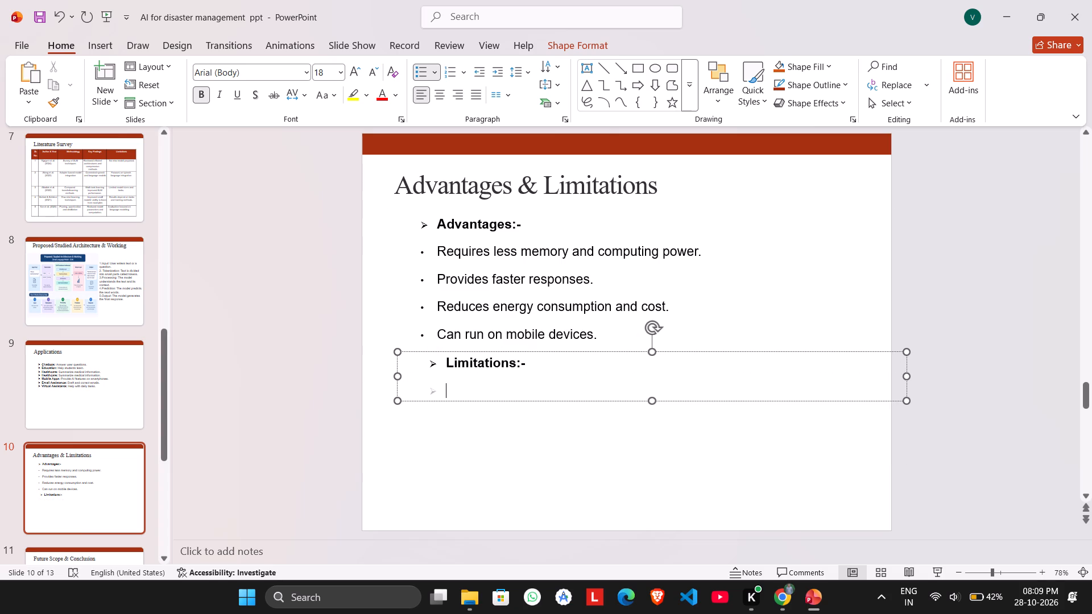
key("alt+q")
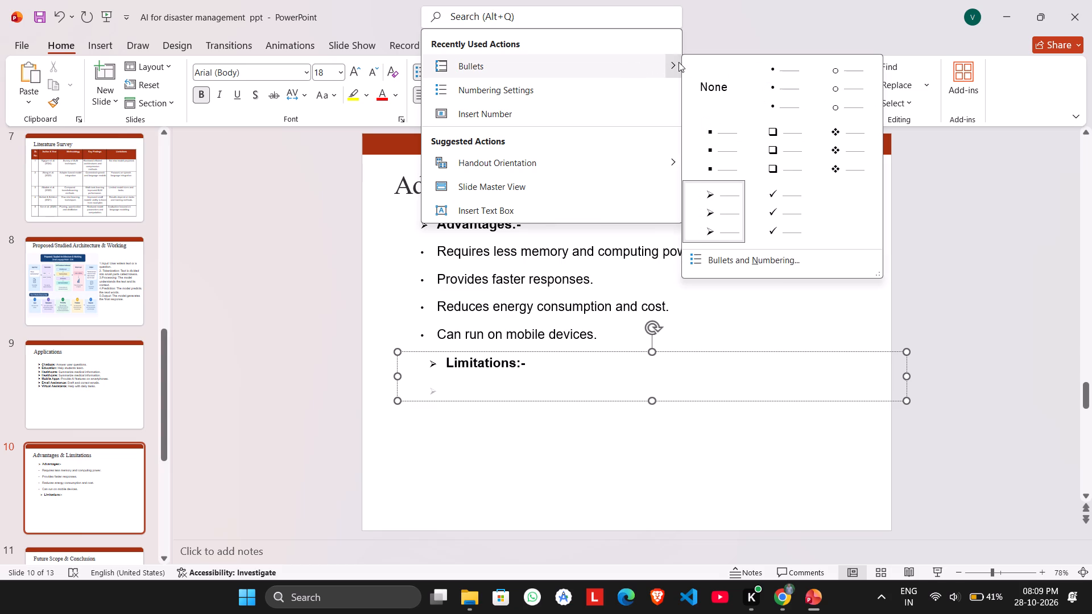
left_click(767, 82)
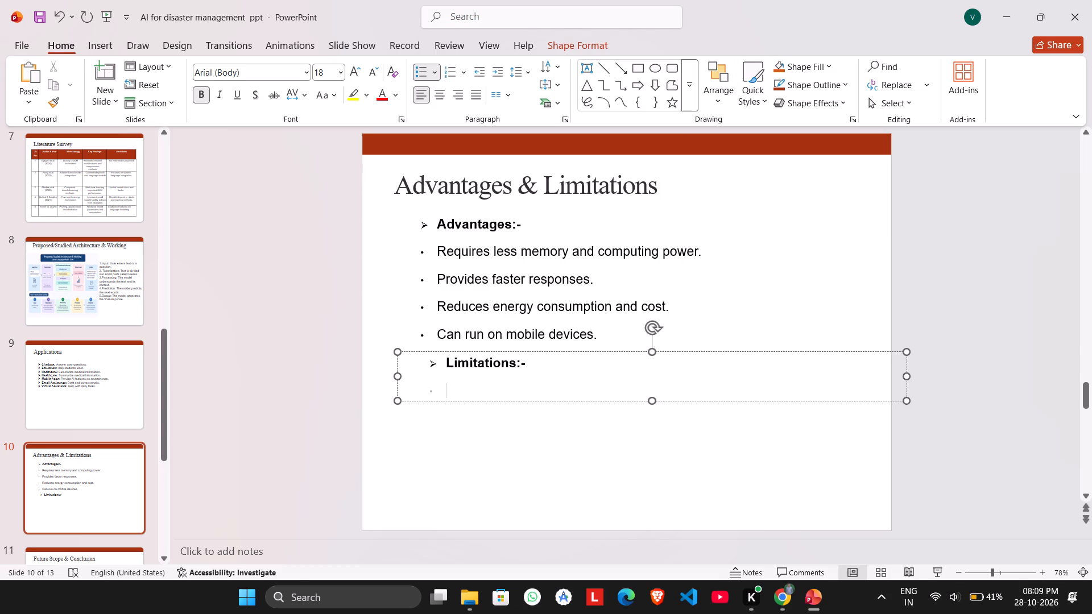
Copy "May struggle with complex tasks." from ChatGPT into the first Limitations bullet and start a new bullet below it.
left_click(787, 599)
left_click(580, 397)
left_click_drag(580, 359, 404, 355)
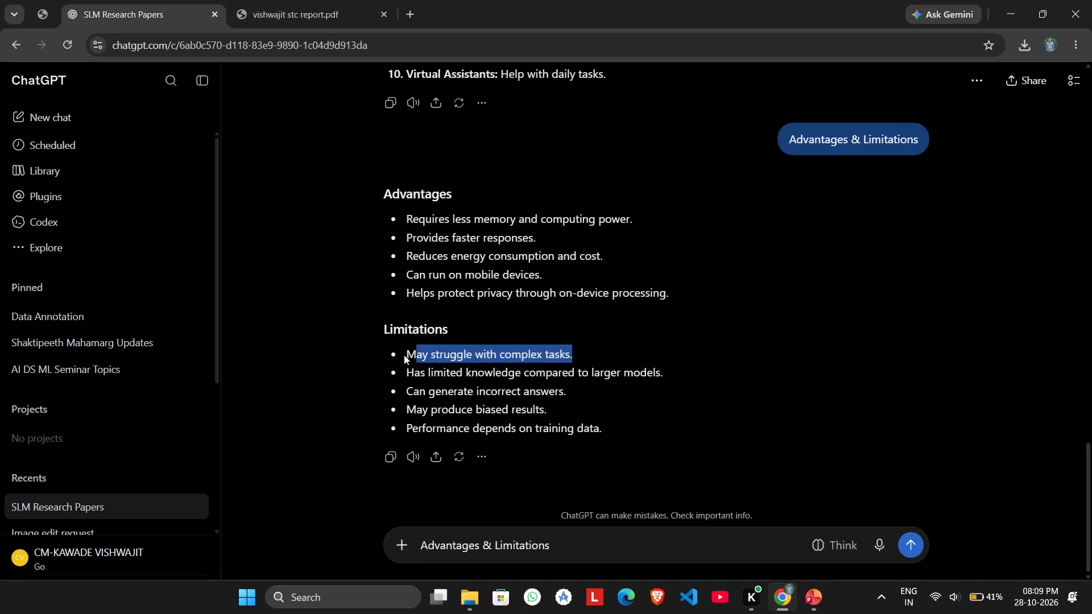
left_click_drag(404, 355, 402, 355)
key("ctrl+c")
left_click(820, 606)
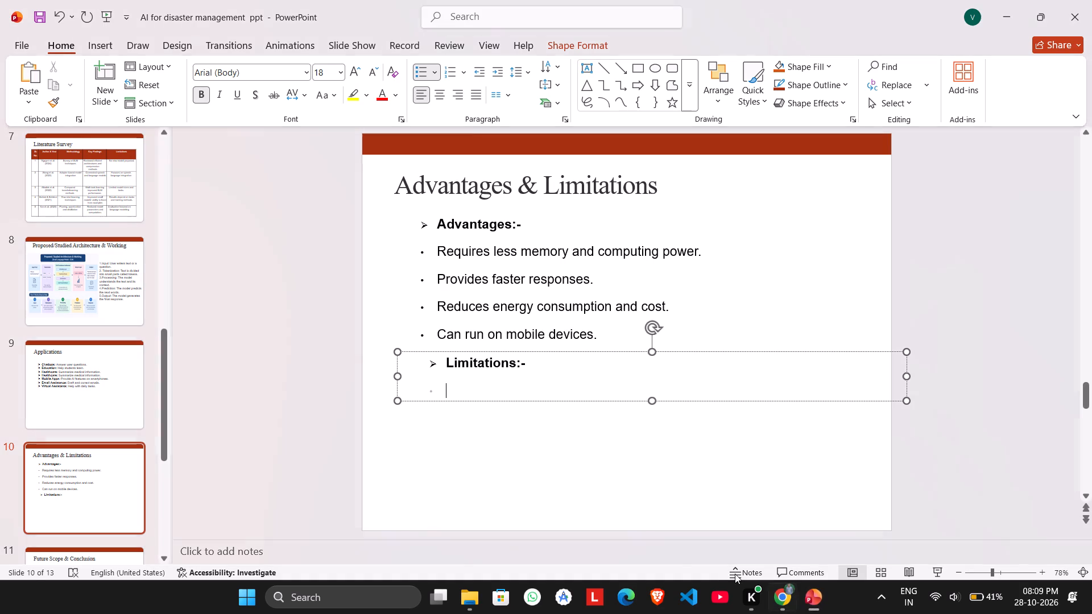
key("ctrl+v")
key("Return")
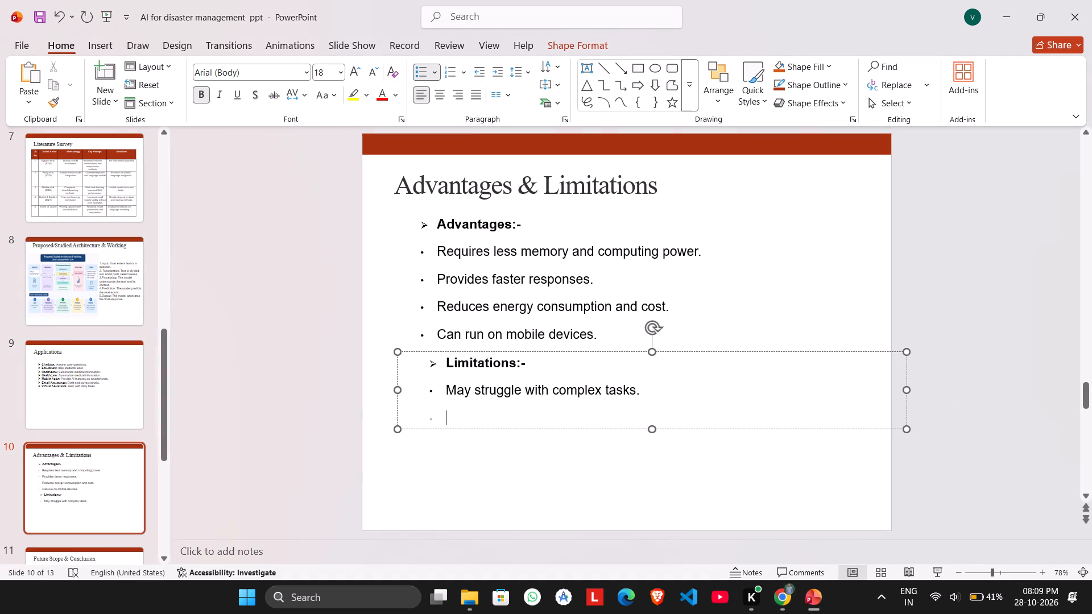
Copy "Has limited knowledge compared to larger models." from ChatGPT into the second Limitations bullet and start a new bullet below it.
left_click(784, 592)
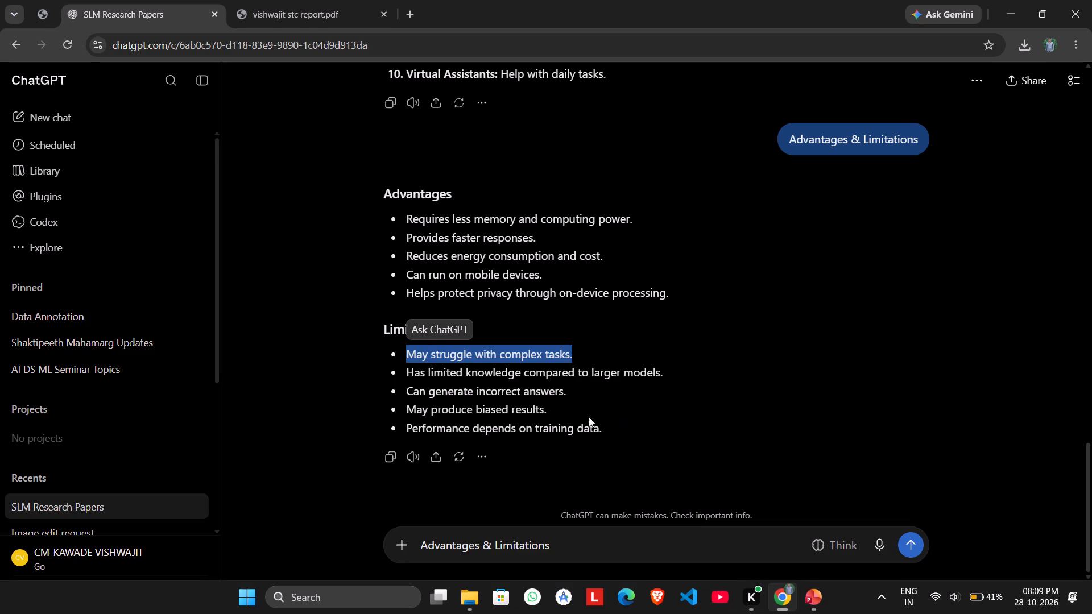
left_click(617, 393)
left_click_drag(669, 372, 400, 368)
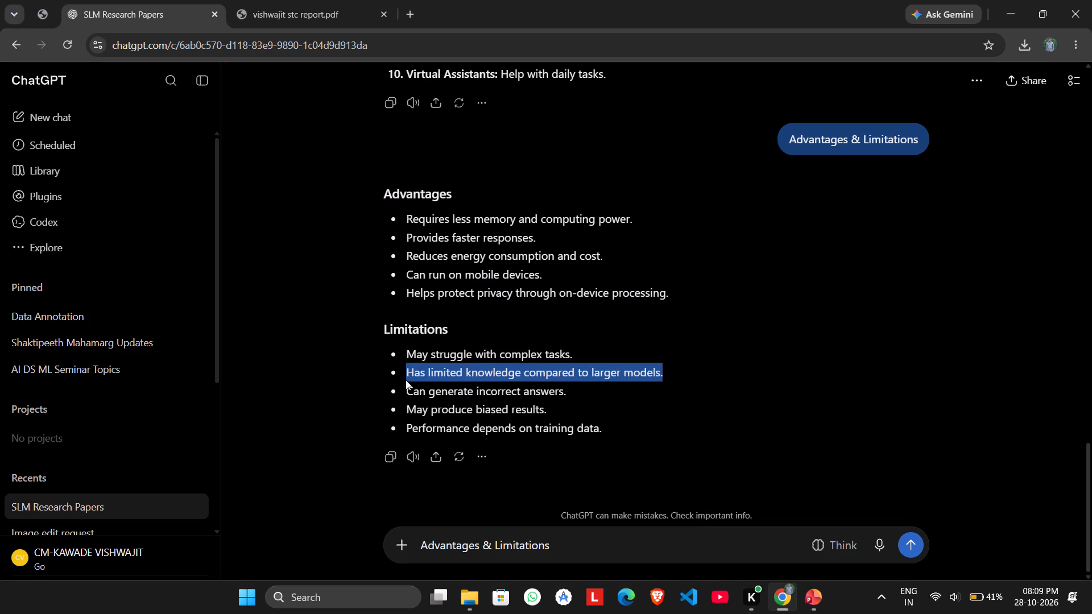
key("ctrl+c")
left_click(819, 601)
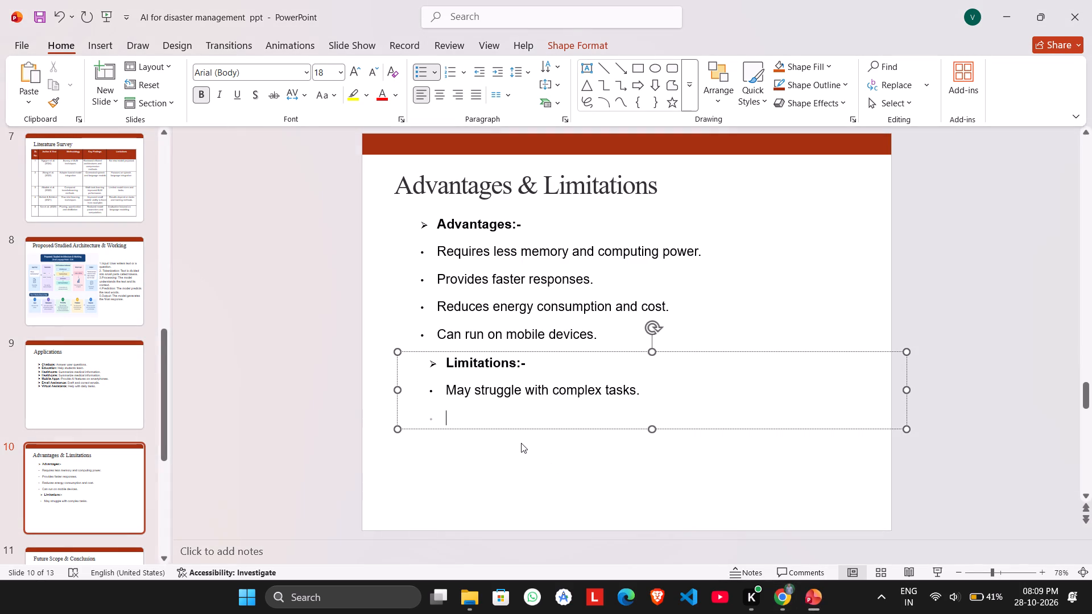
key("ctrl+v")
key("Return")
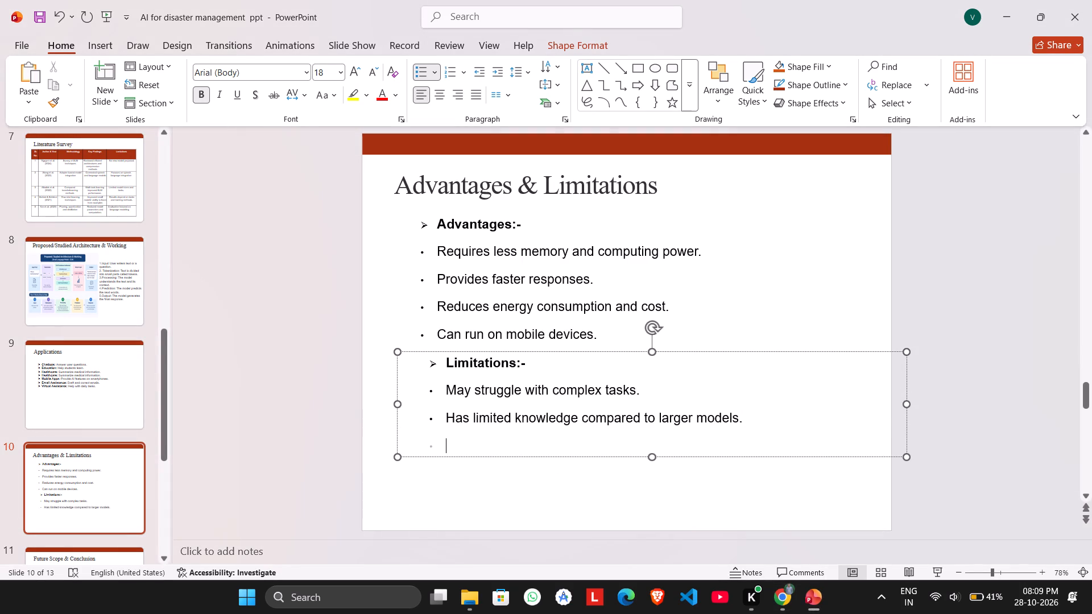
Copy "Can generate incorrect answers." from ChatGPT into the third Limitations bullet and start a new bullet below it.
left_click(777, 599)
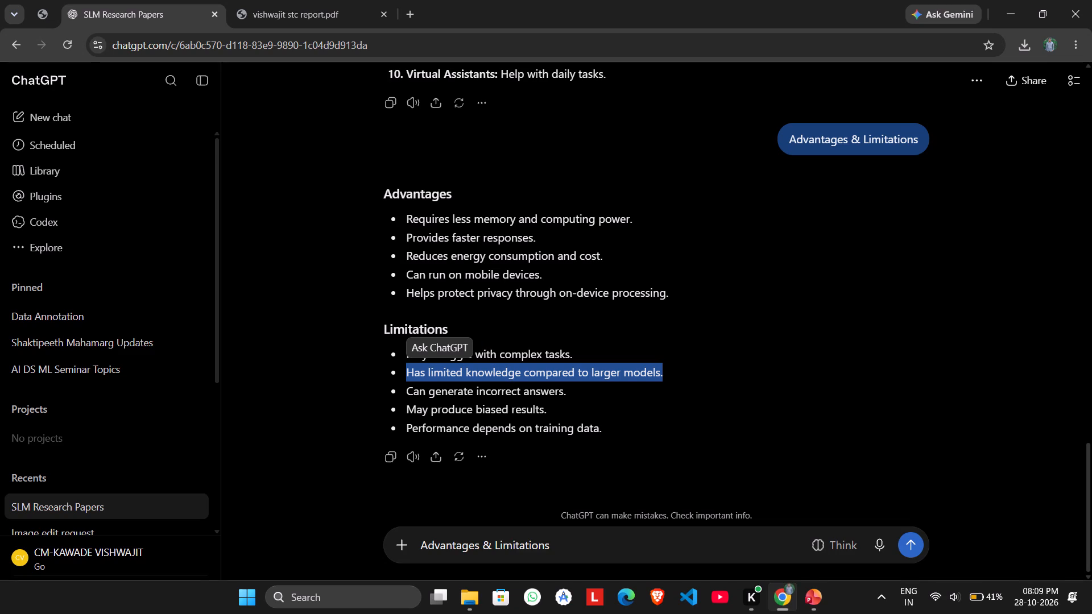
left_click_drag(576, 392, 414, 384)
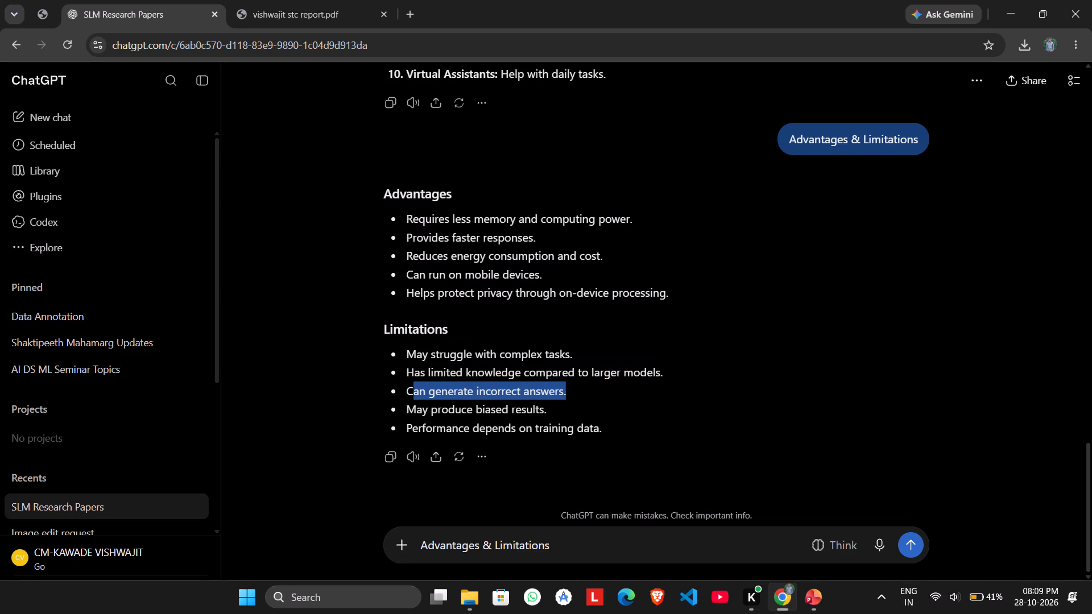
left_click_drag(414, 384, 407, 384)
key("ctrl+c")
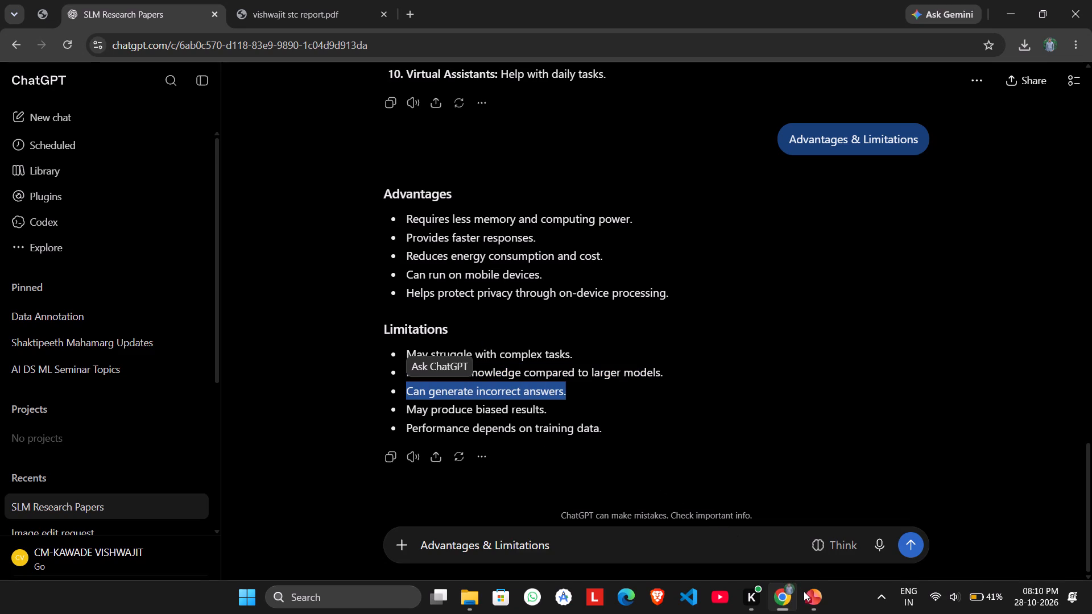
left_click(804, 591)
key("ctrl+v")
key("Return")
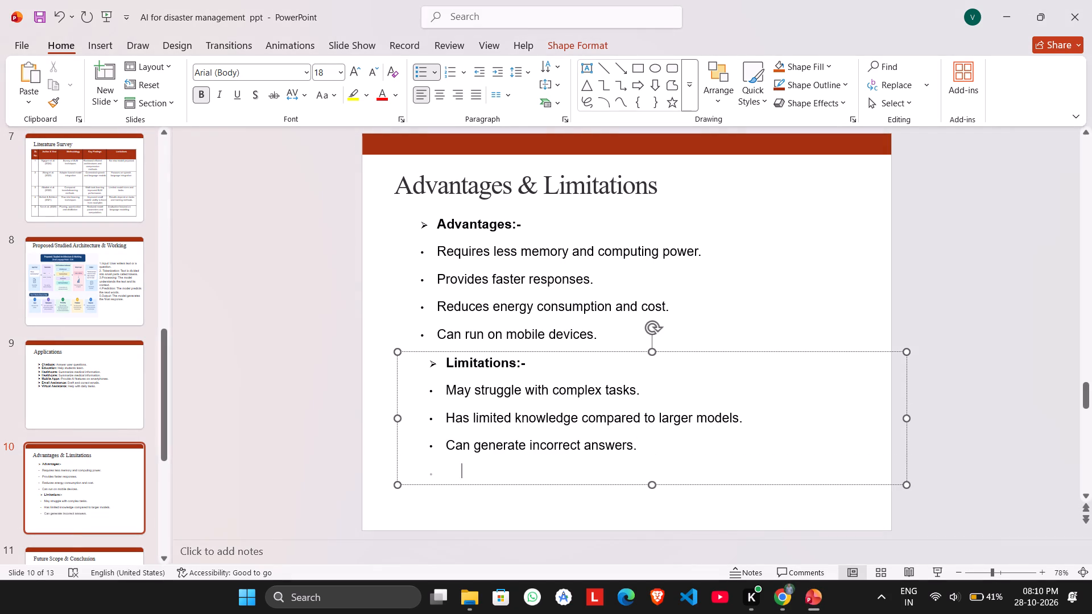
left_click(786, 583)
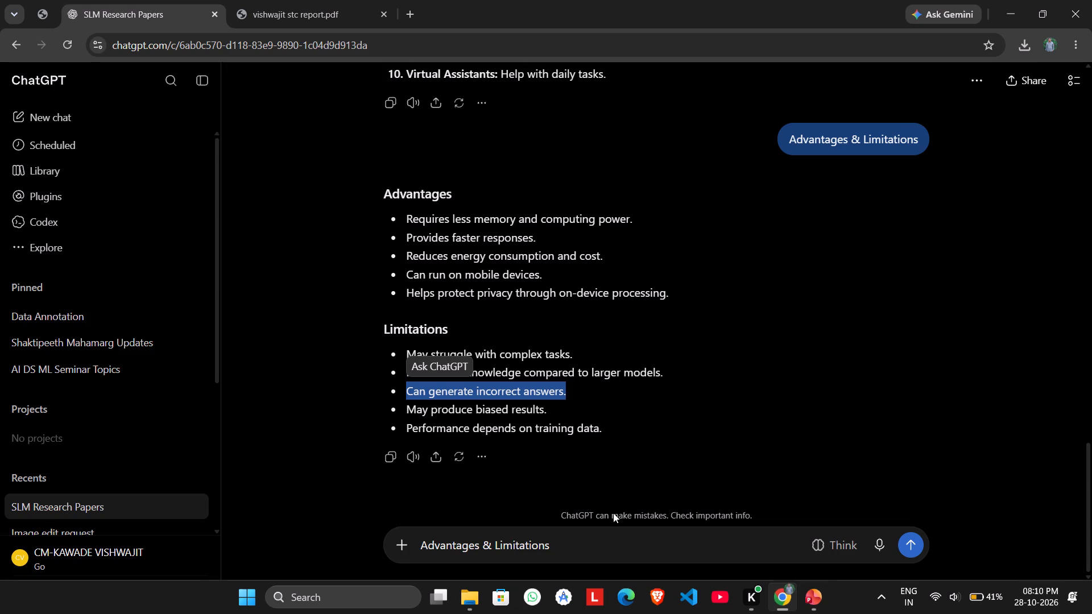
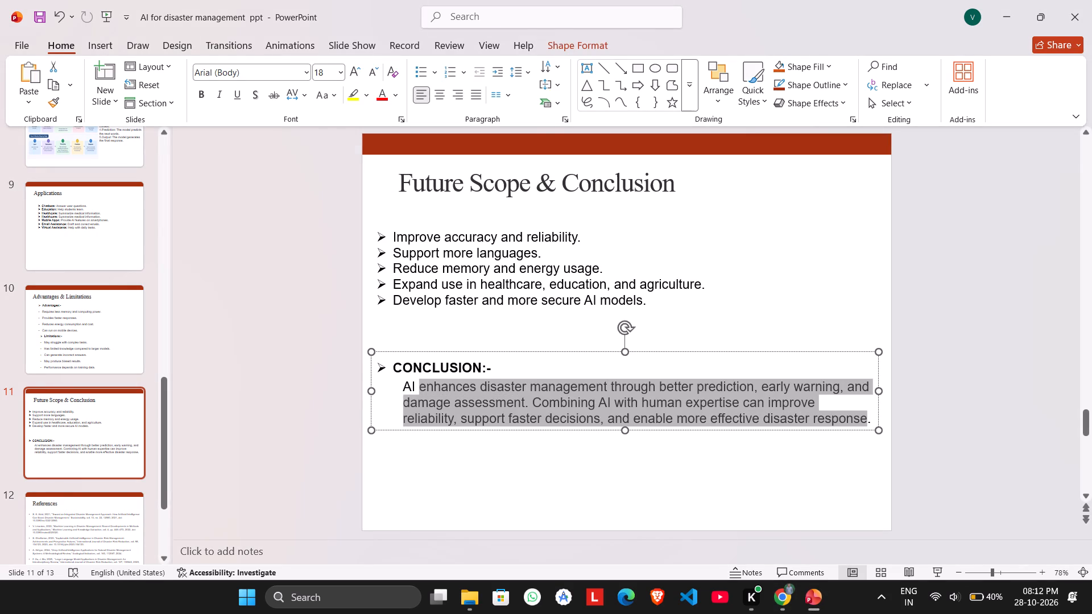
left_click_drag(419, 383, 412, 385)
key("ctrl+v")
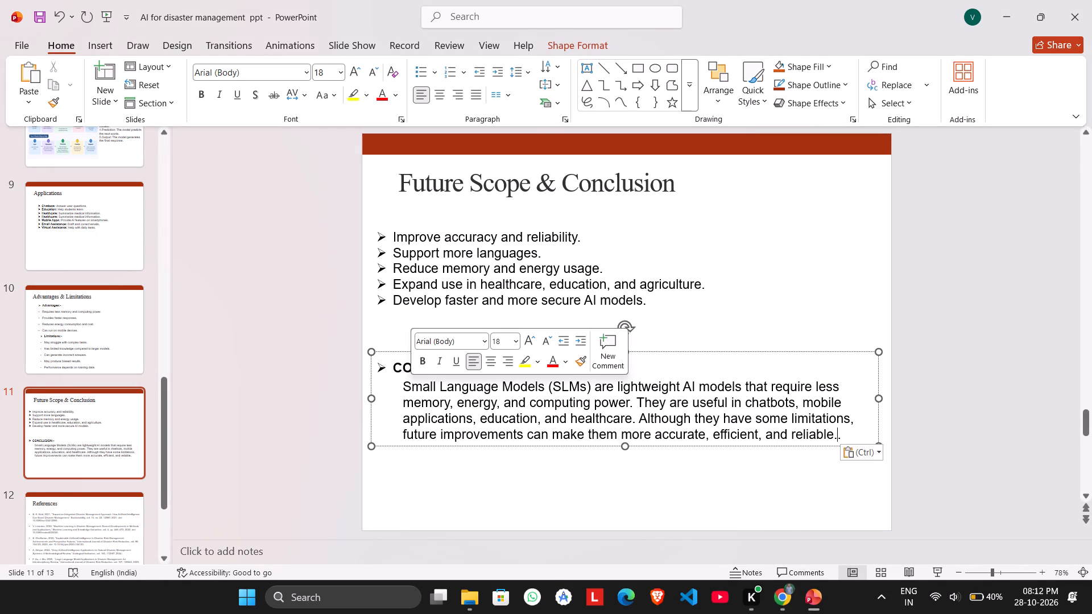
Save the presentation.
key("ctrl+s")
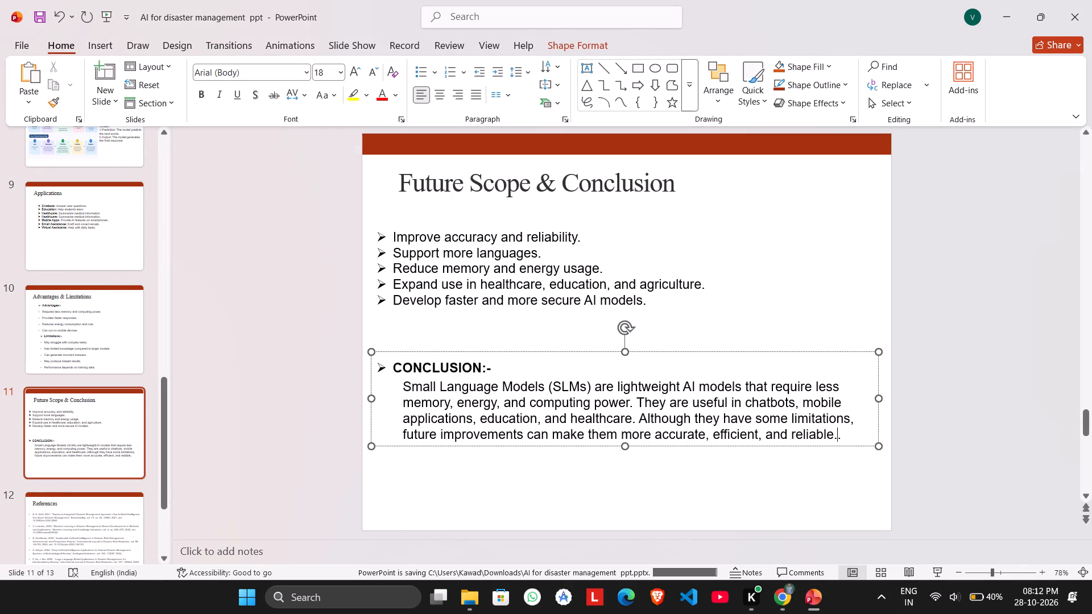
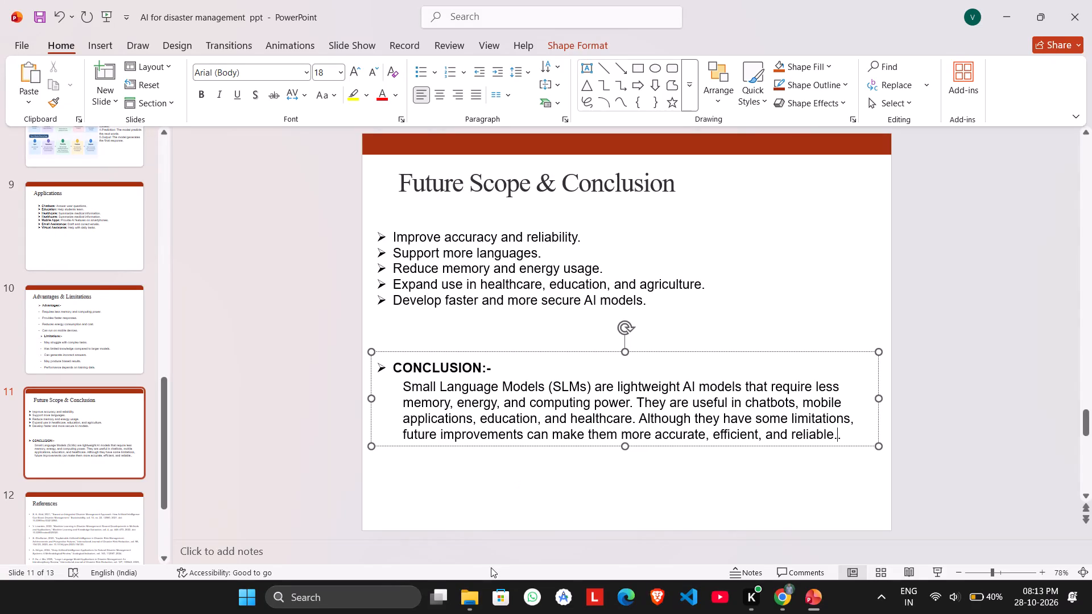
Switch to File Explorer and open the Word document Final STC Report from the Downloads folder.
left_click(491, 567)
left_click(472, 600)
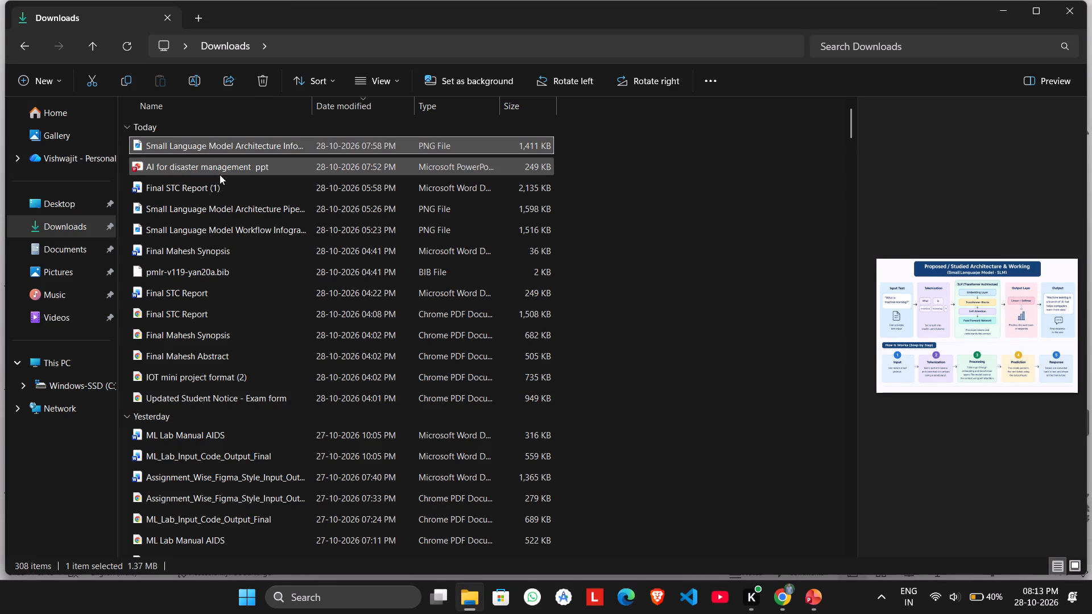
left_click(253, 217)
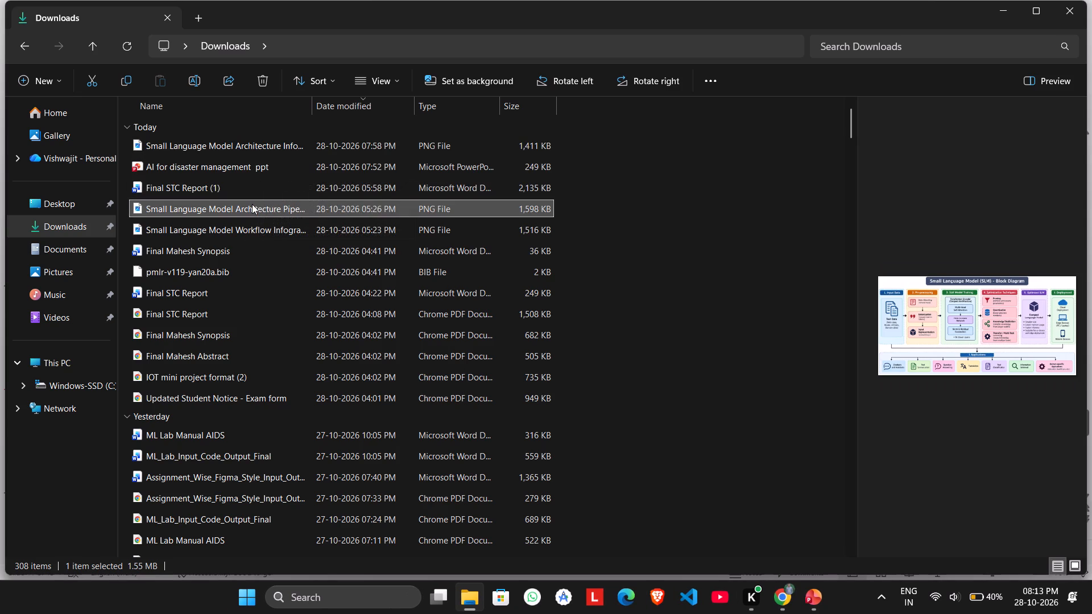
scroll(252, 204, "down", 1)
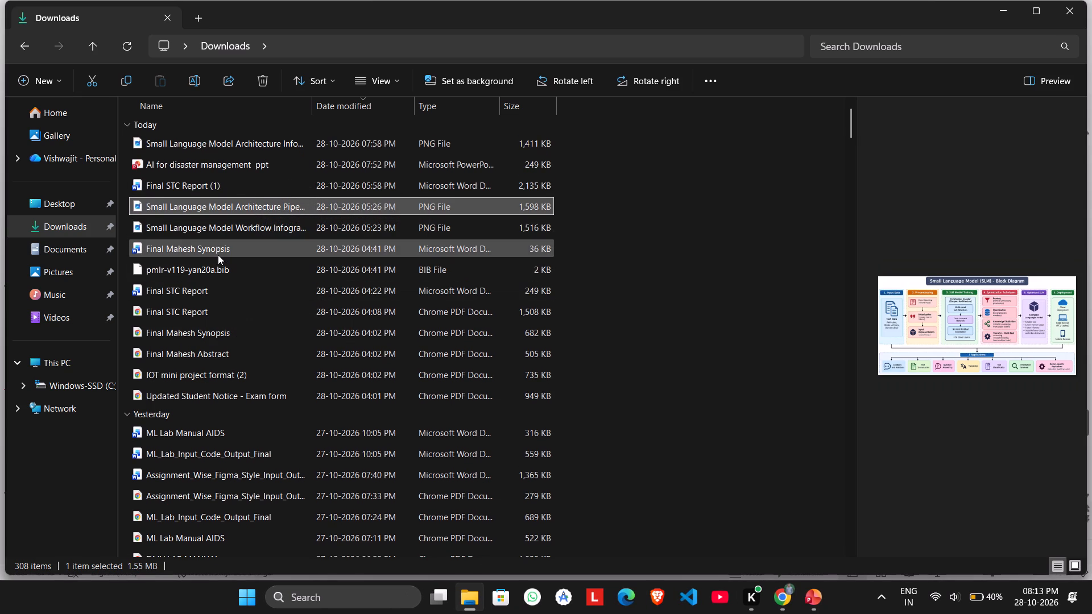
left_click(208, 286)
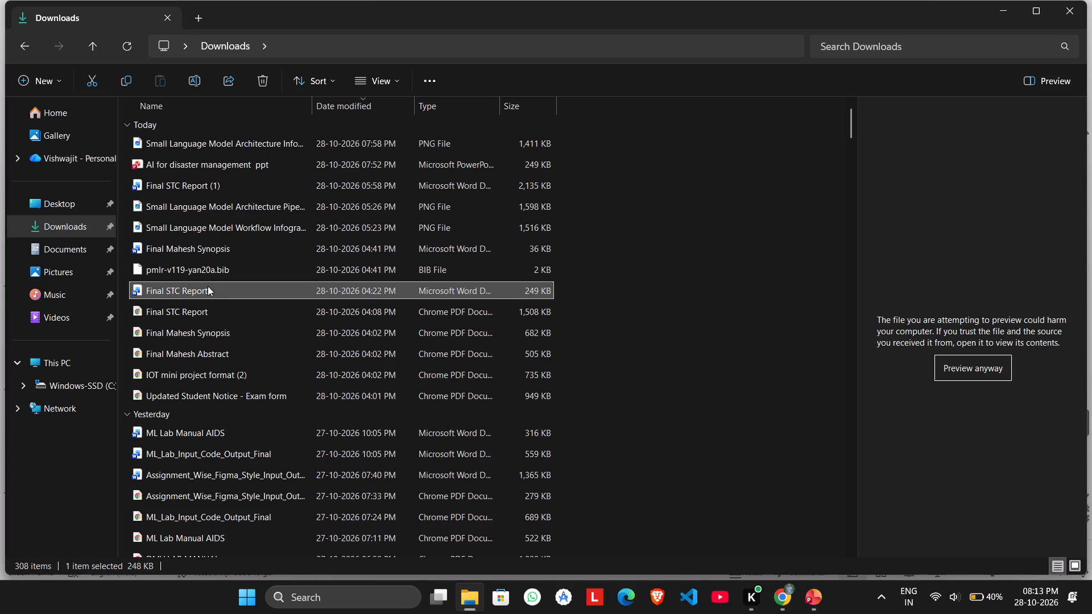
double_click(208, 286)
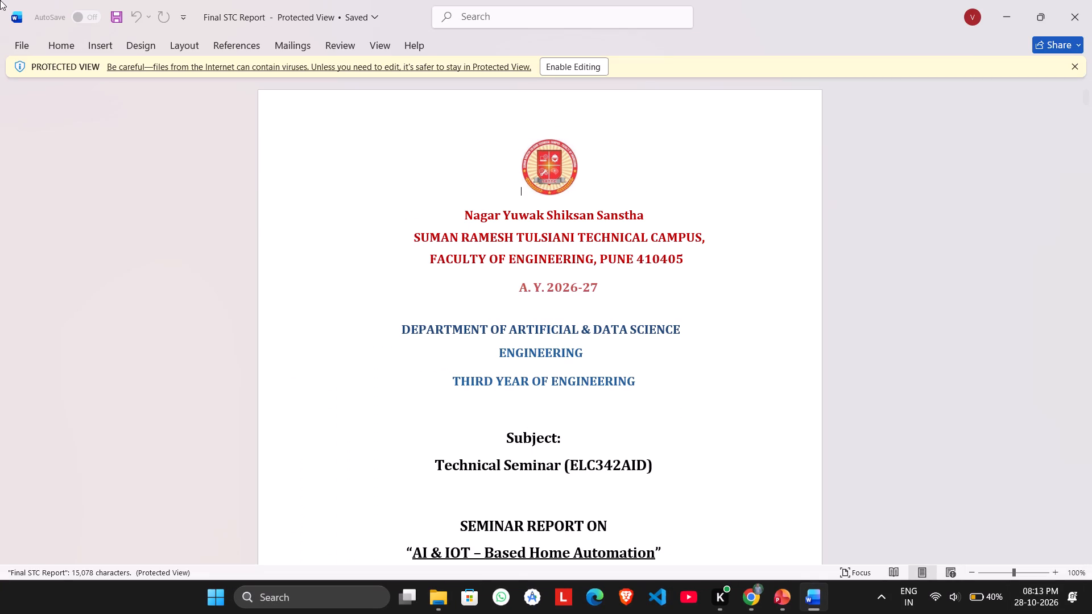
Look through the Final STC Report's front matter and contents pages and its file information, then minimize Word.
scroll(4, 0, "down", 7)
scroll(361, 350, "down", 6)
scroll(361, 350, "up", 1)
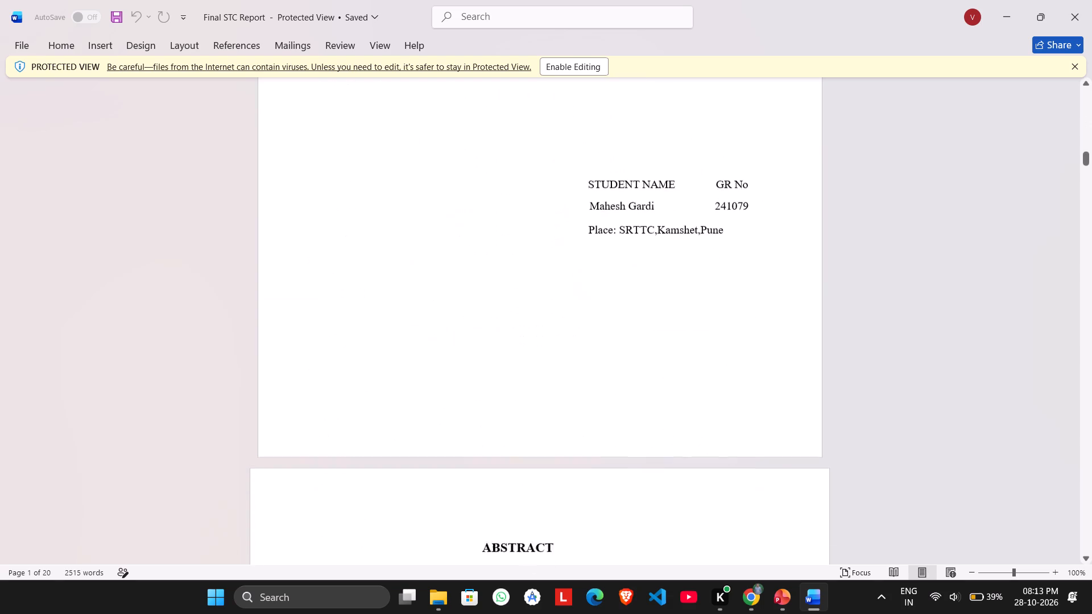
scroll(361, 350, "up", 1)
scroll(361, 350, "down", 11)
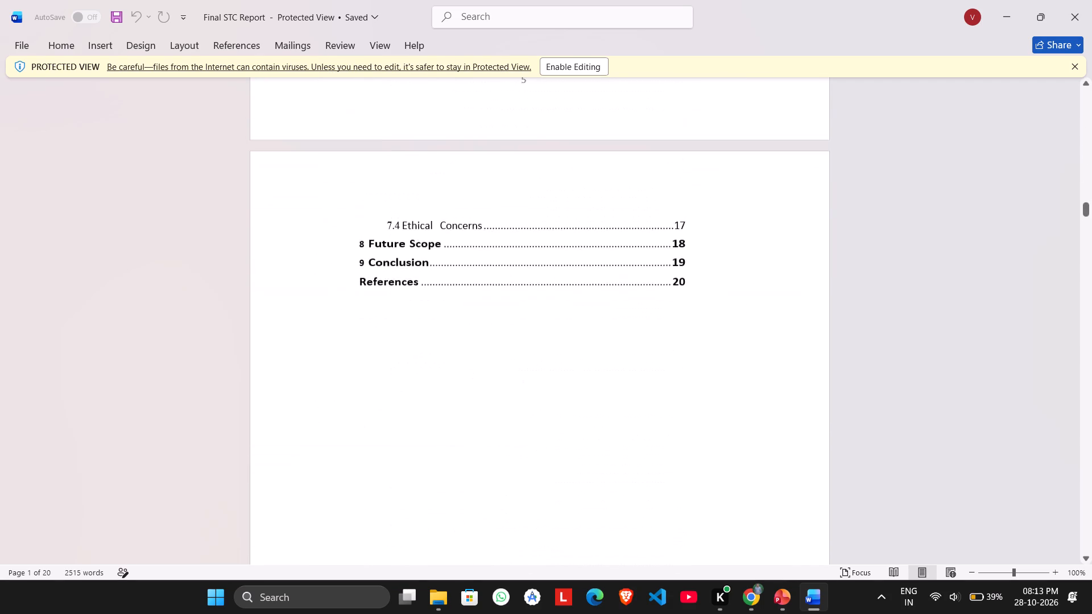
scroll(361, 350, "up", 2)
scroll(361, 350, "down", 8)
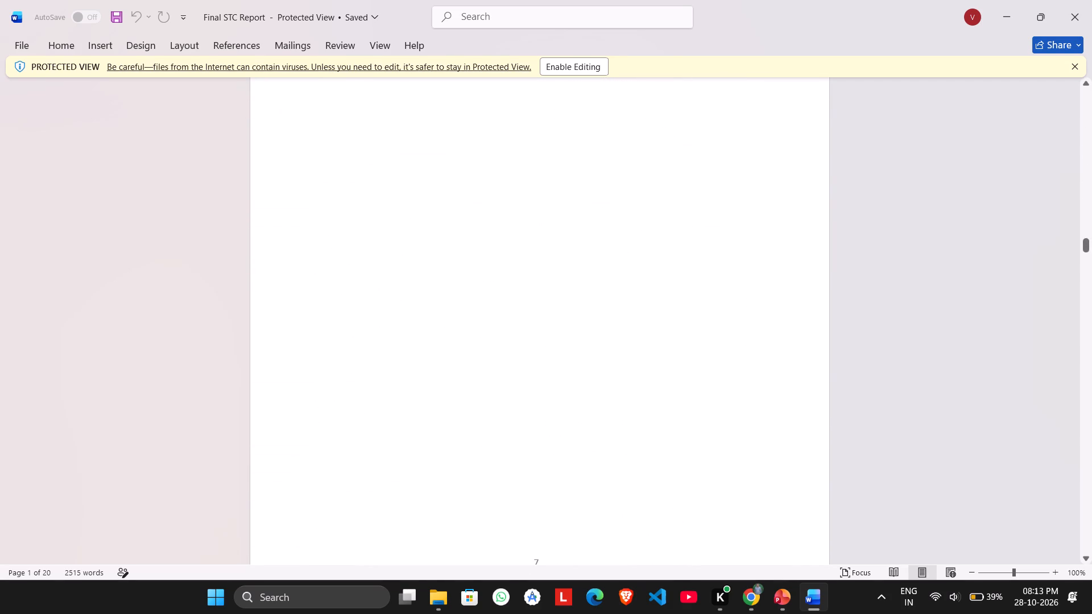
left_click(28, 48)
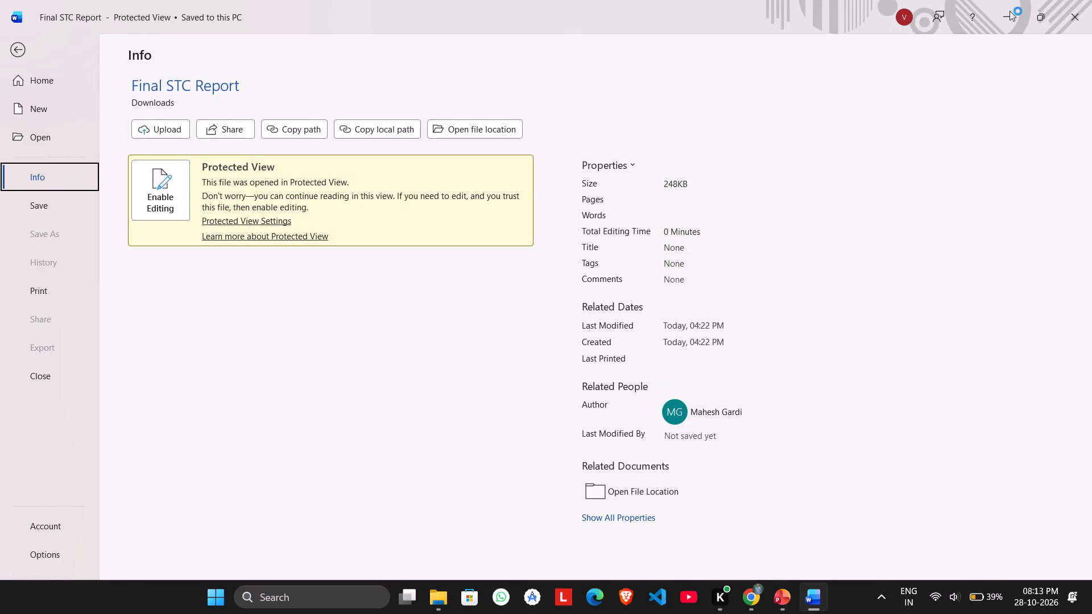
left_click(1010, 11)
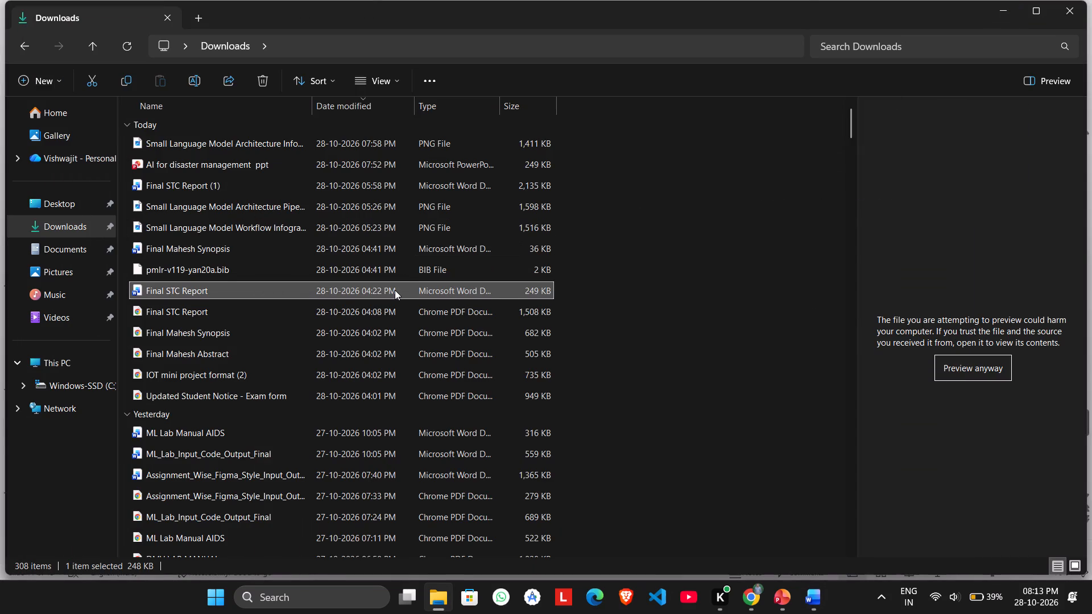
Bring up the available file actions for the Final STC Report Word document in Downloads.
right_click(395, 290)
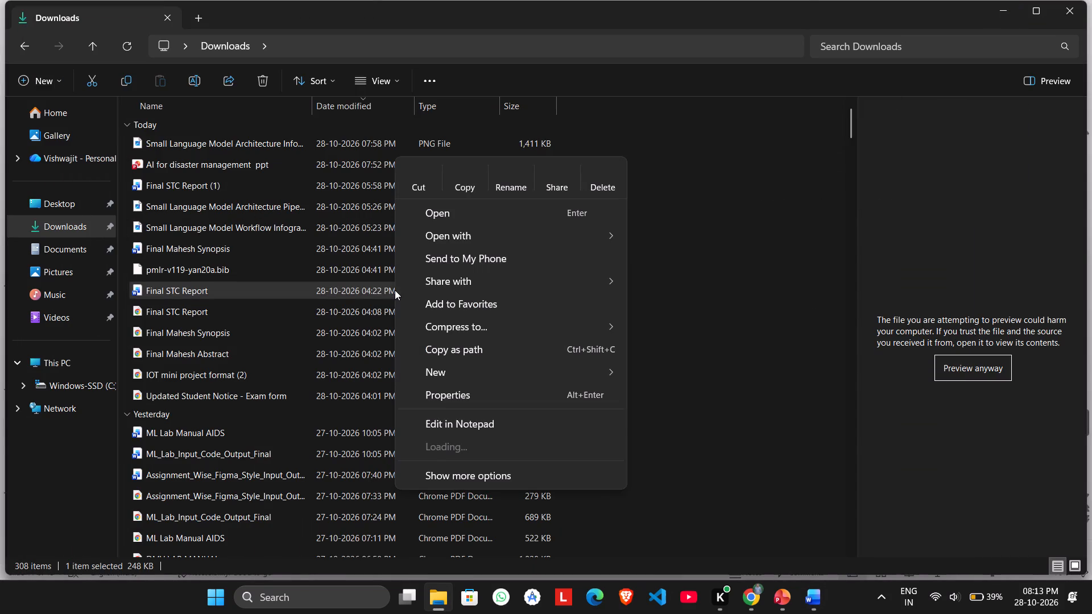
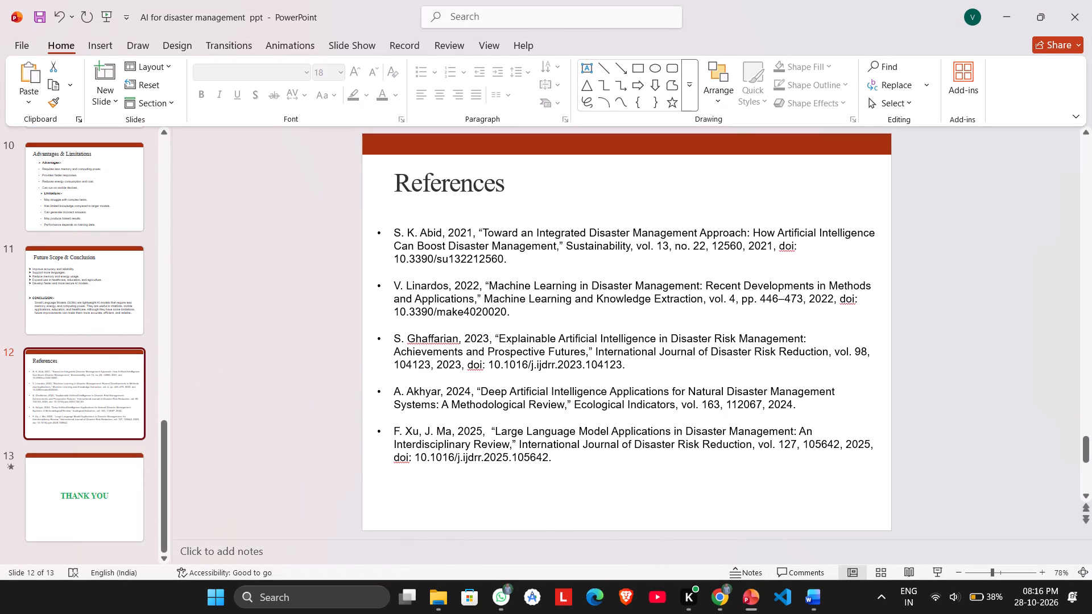
left_click_drag(566, 458, 465, 290)
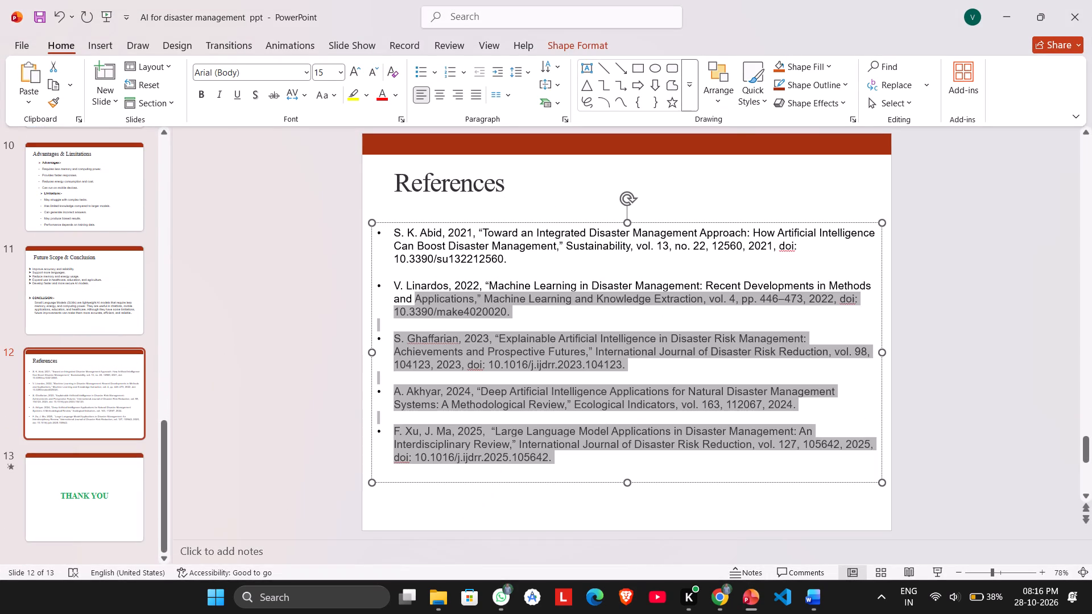
left_click_drag(465, 290, 392, 233)
key("BackSpace")
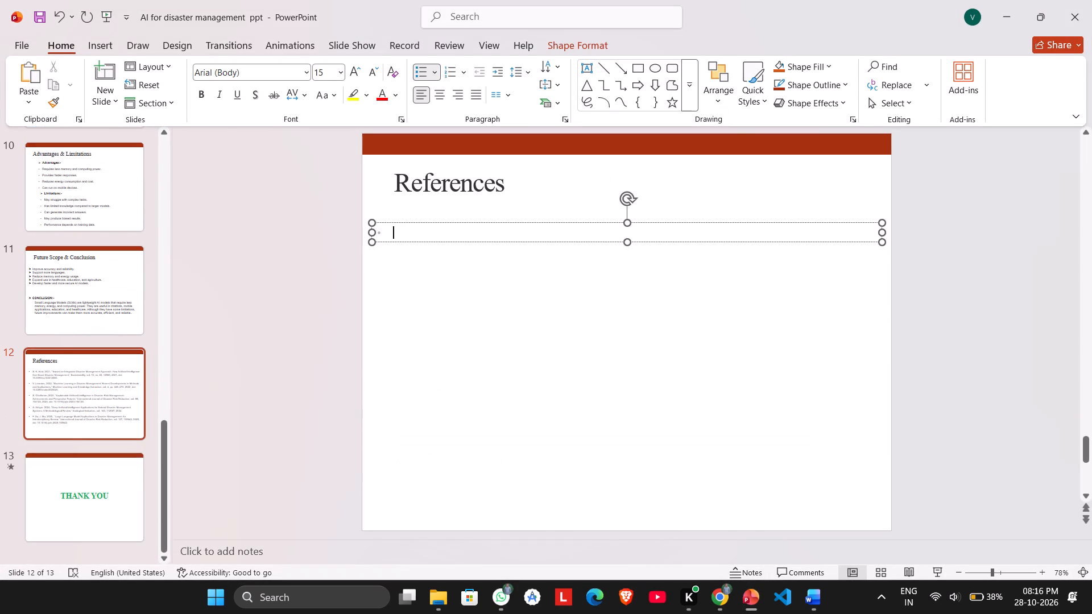
Apply the filled round bullet style to the emptied text box on the References slide.
key("alt+q")
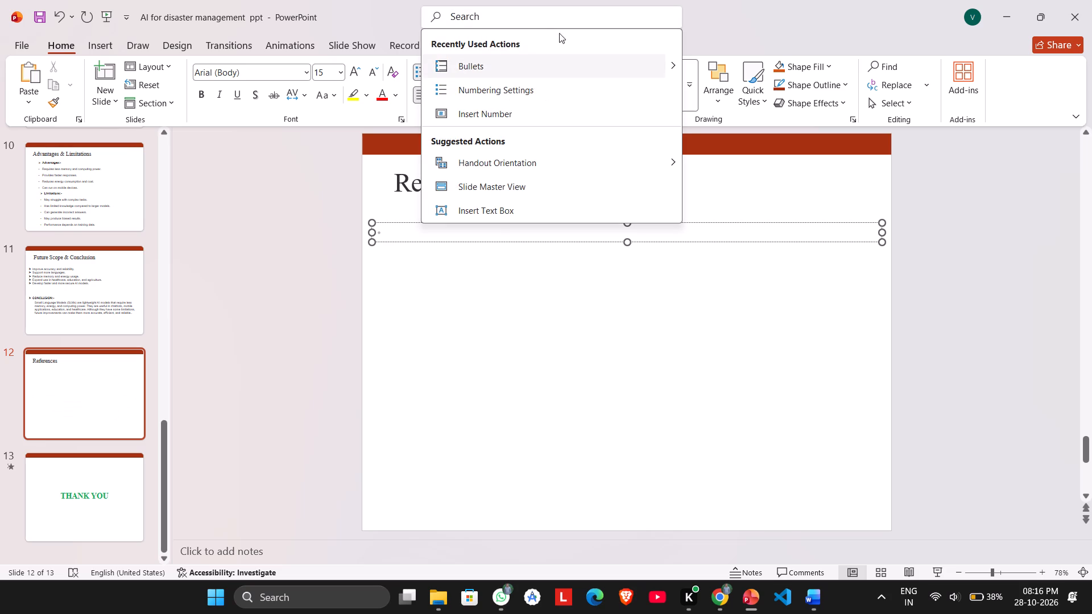
left_click(669, 61)
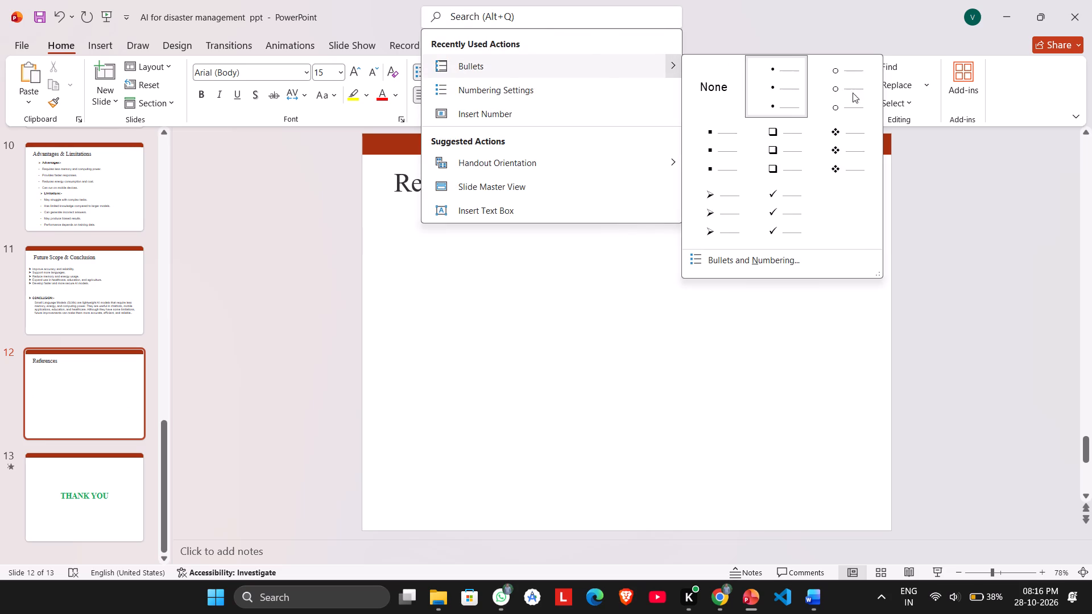
left_click(792, 85)
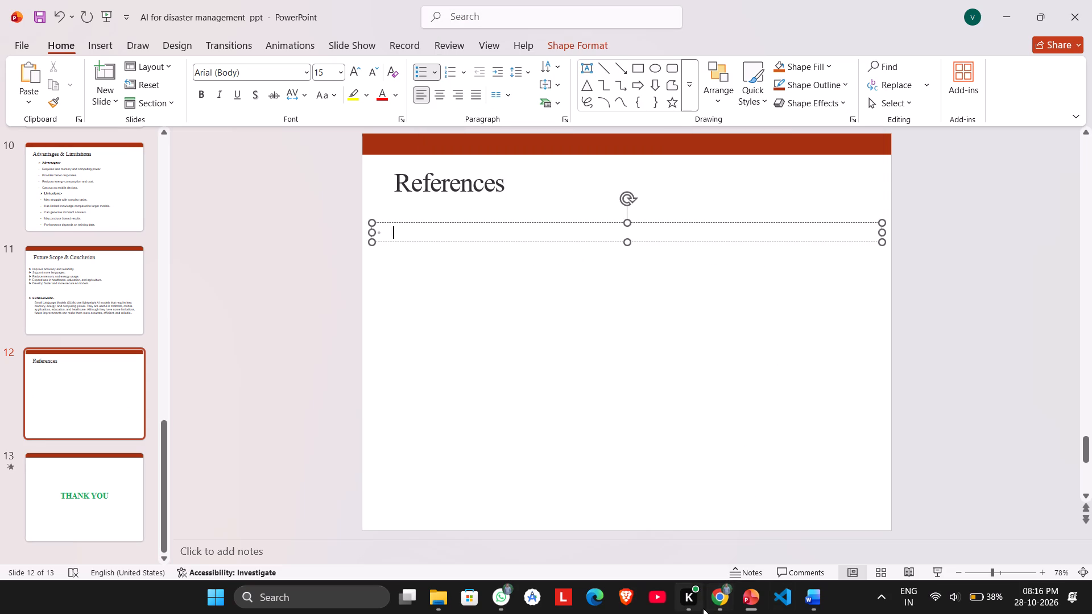
Switch to Chrome and go to page 20 of the STC report PDF.
left_click(720, 605)
left_click(334, 0)
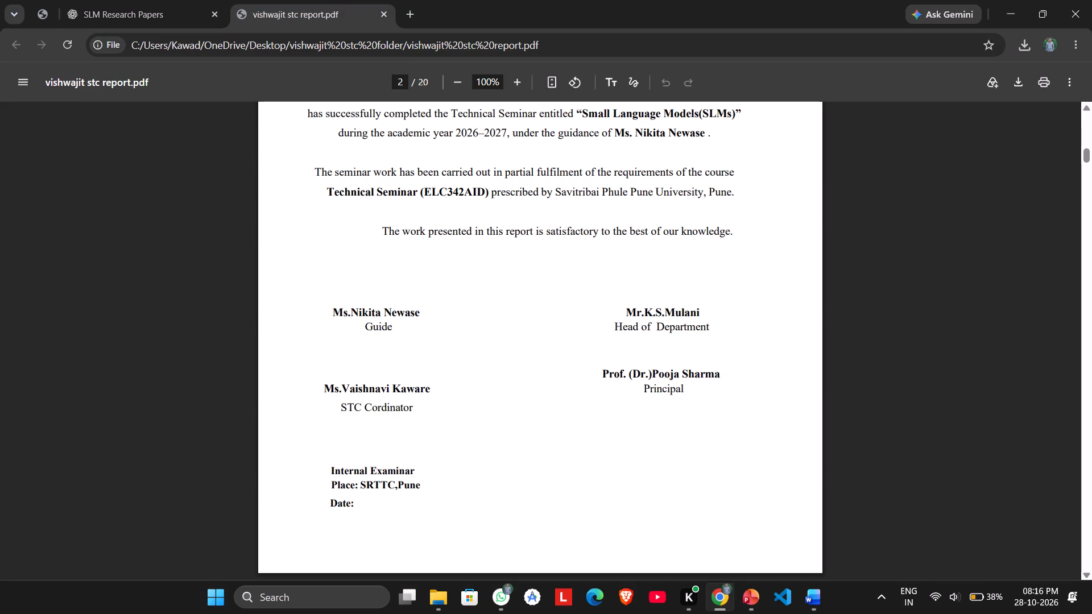
left_click(403, 78)
type("20")
key("Return")
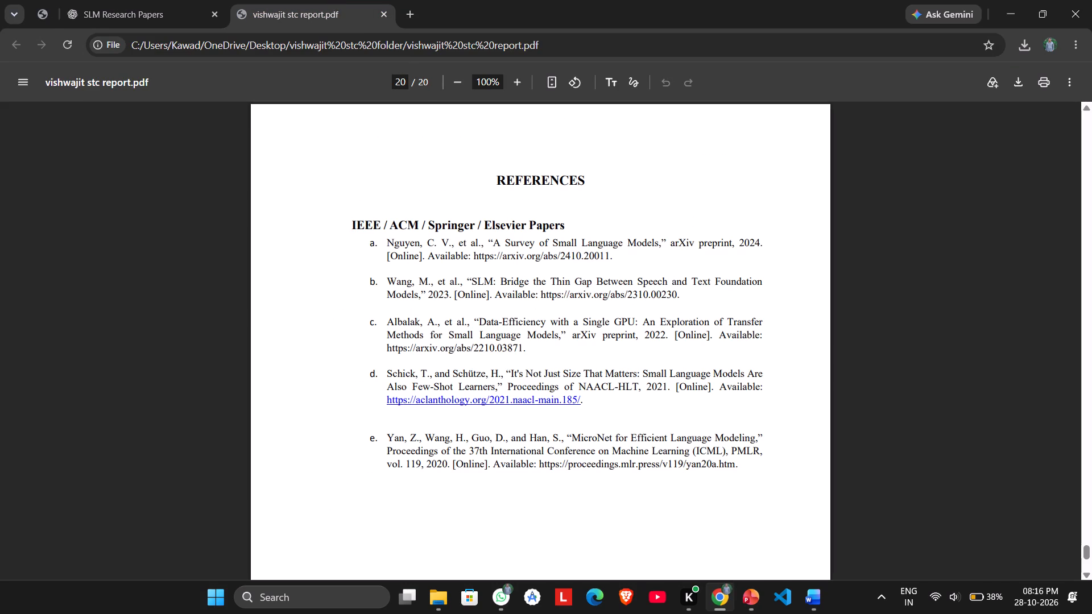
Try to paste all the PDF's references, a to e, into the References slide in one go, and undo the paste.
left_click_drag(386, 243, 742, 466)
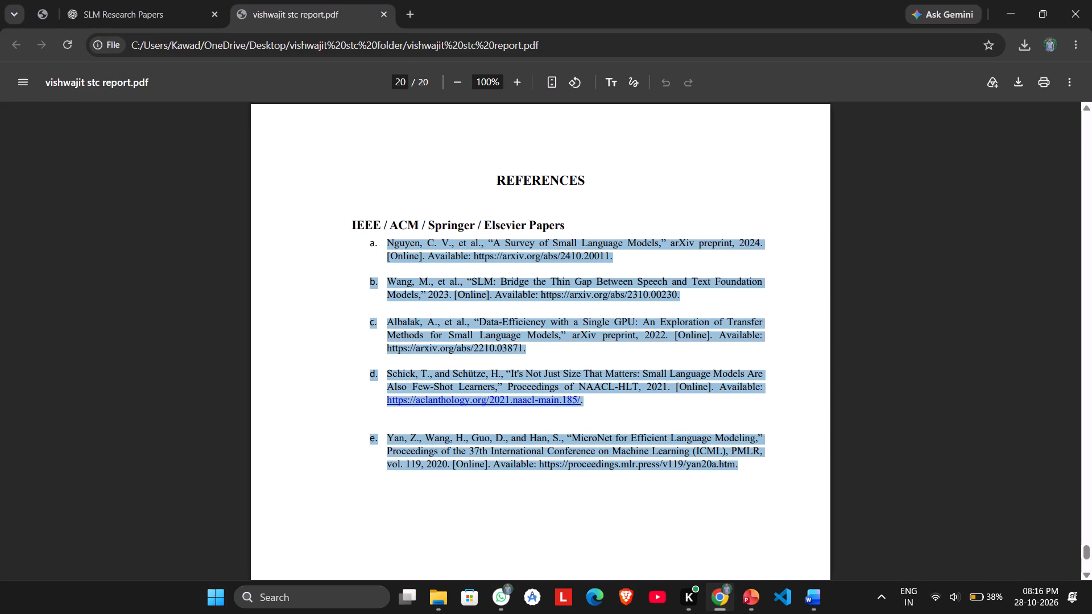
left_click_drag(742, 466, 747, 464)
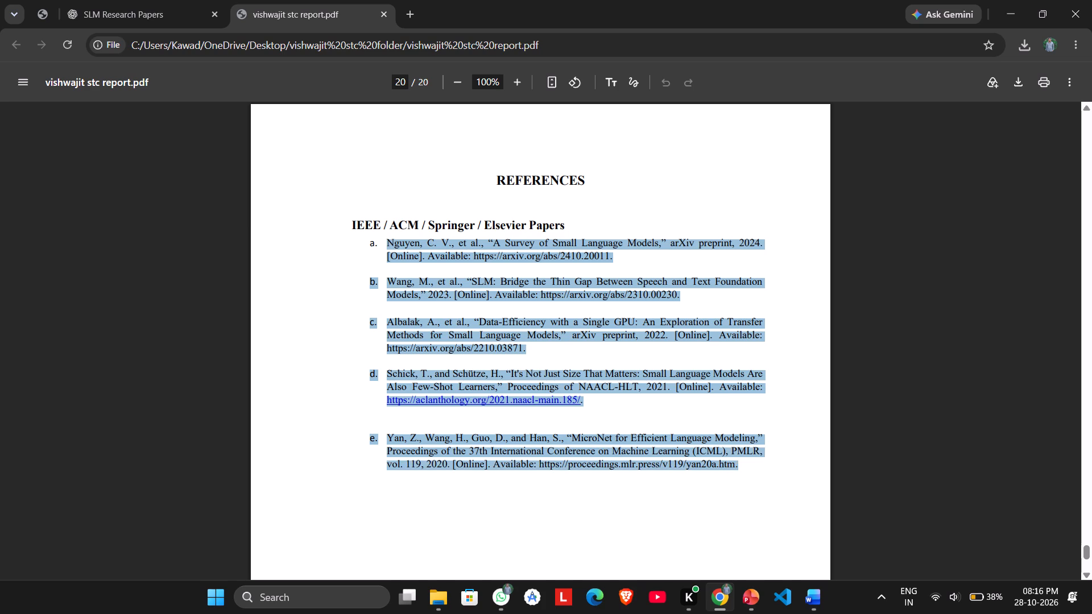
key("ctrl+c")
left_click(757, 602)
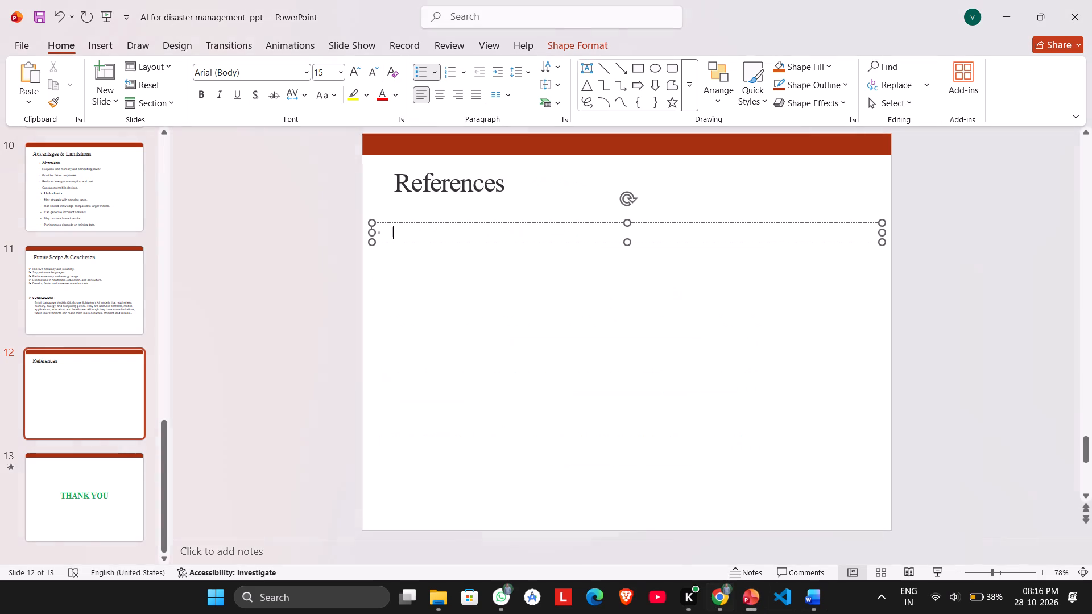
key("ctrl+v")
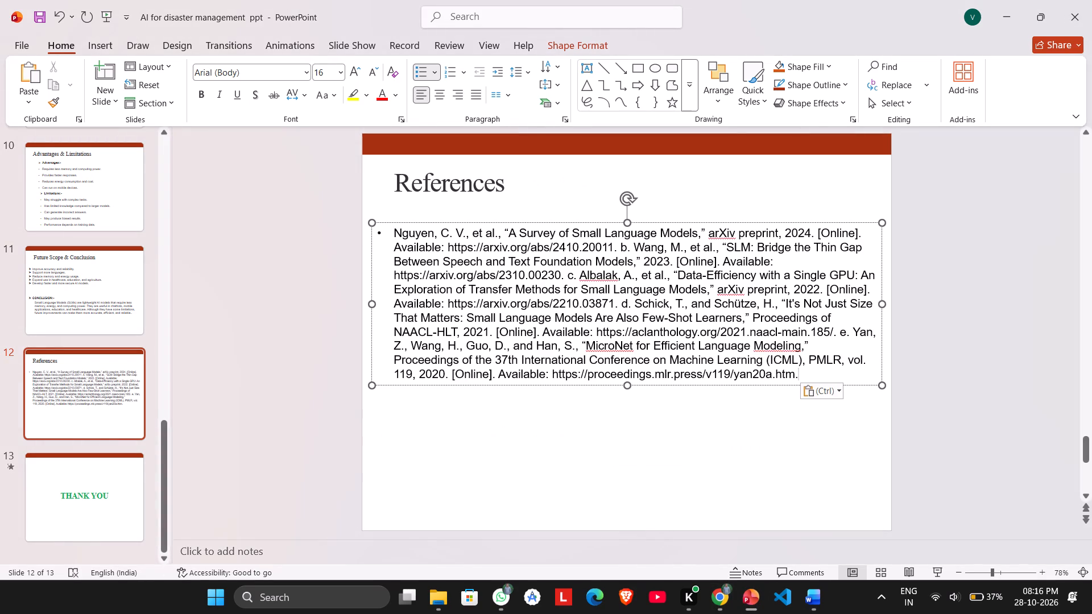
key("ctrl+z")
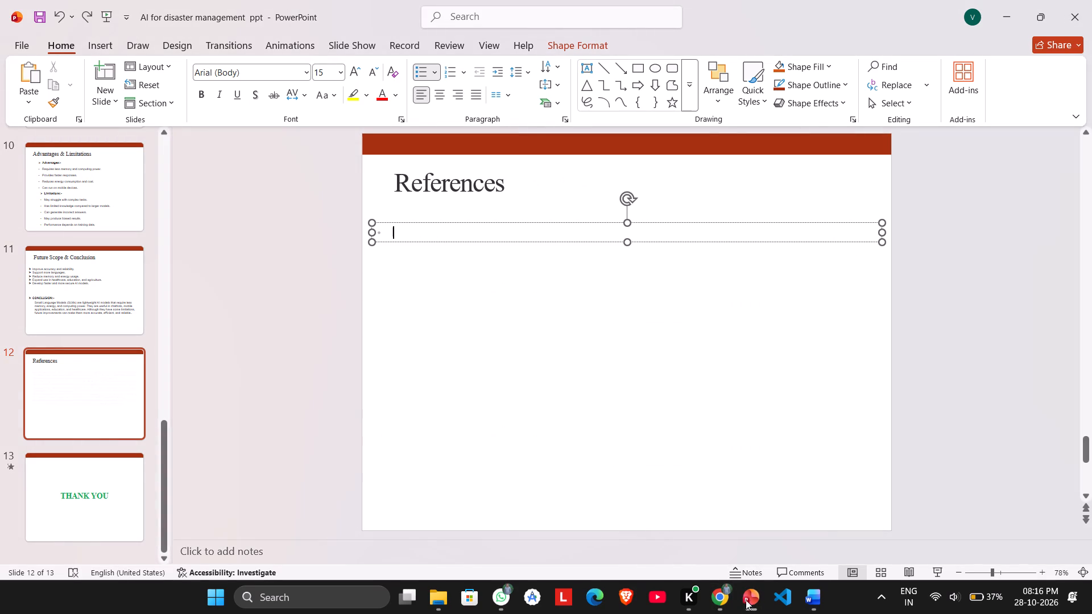
Copy only reference a, “A Survey of Small Language Models”, from the STC report PDF in Chrome for the References slide.
left_click(726, 600)
left_click(567, 288)
left_click_drag(619, 259, 548, 256)
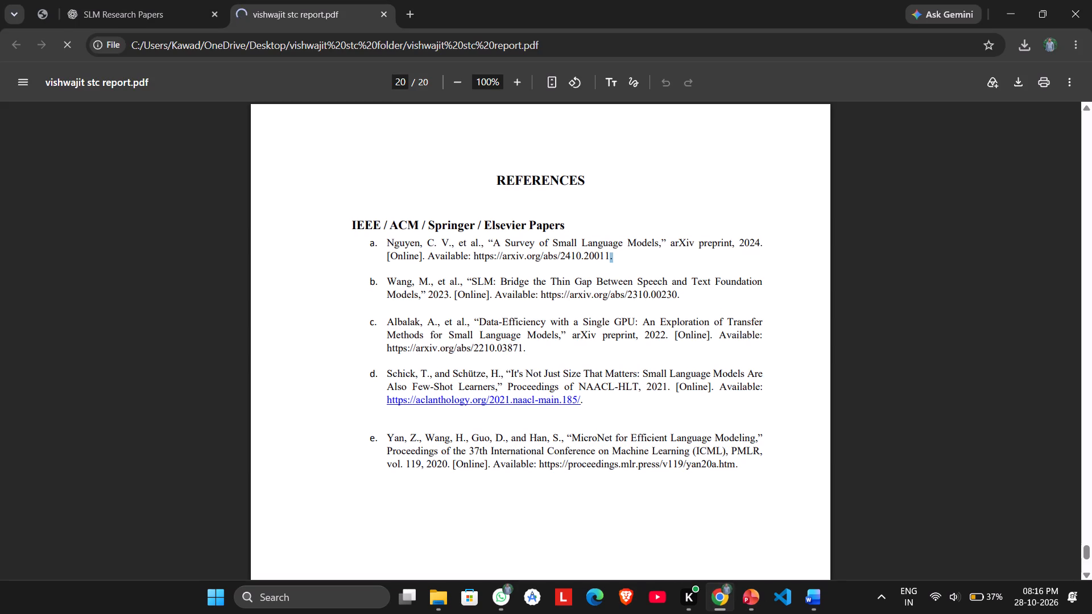
left_click_drag(548, 256, 390, 239)
key("ctrl+c")
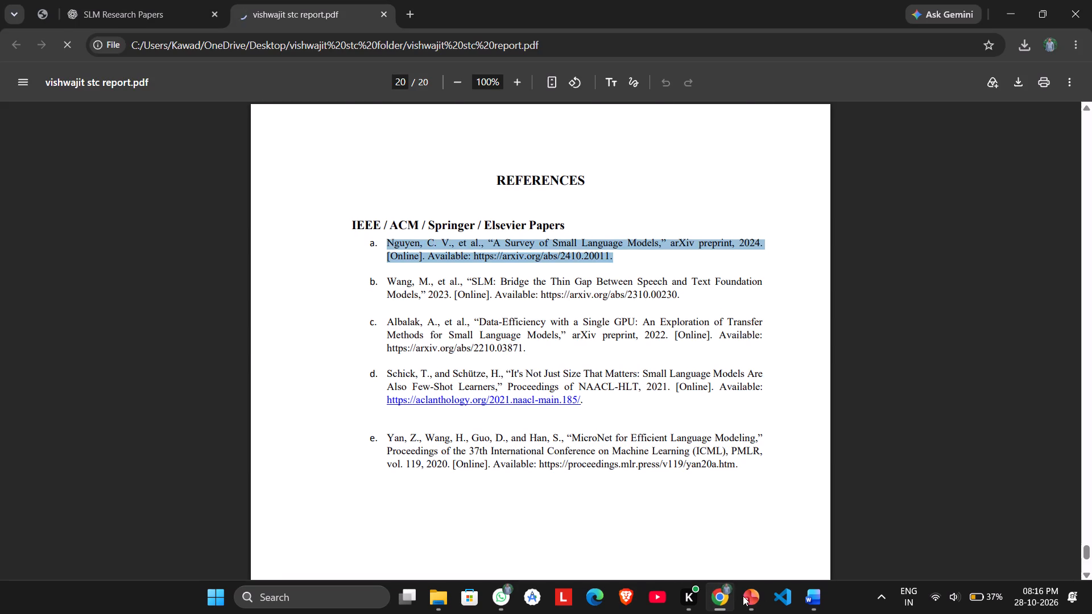
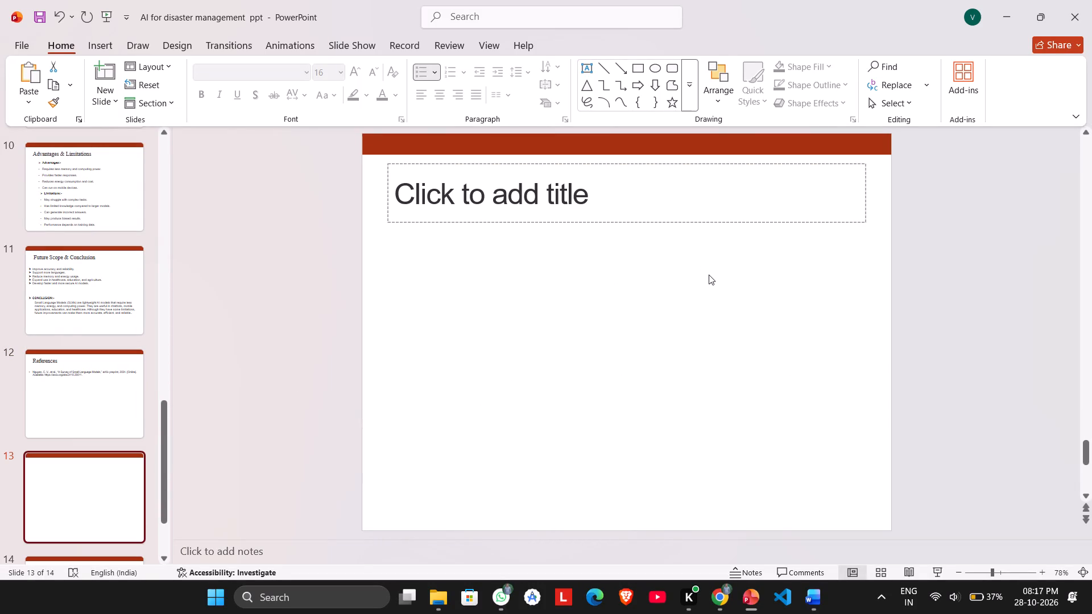
Undo the blank slide added after the References slide and start a new bullet below reference a, “A Survey of Small Language Models”.
key("ctrl+z")
left_click(624, 247)
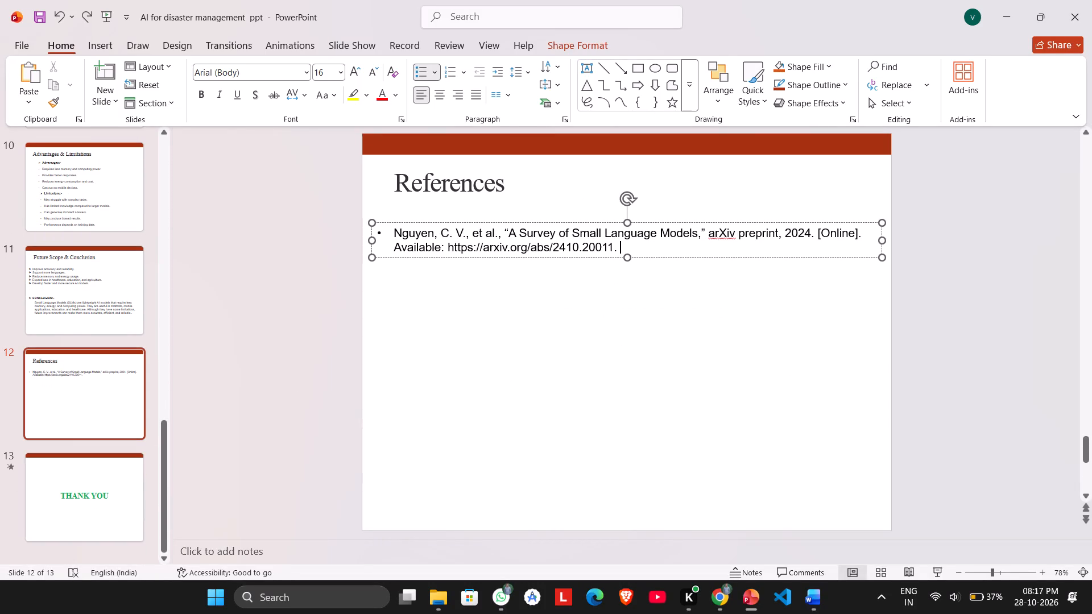
key("Return")
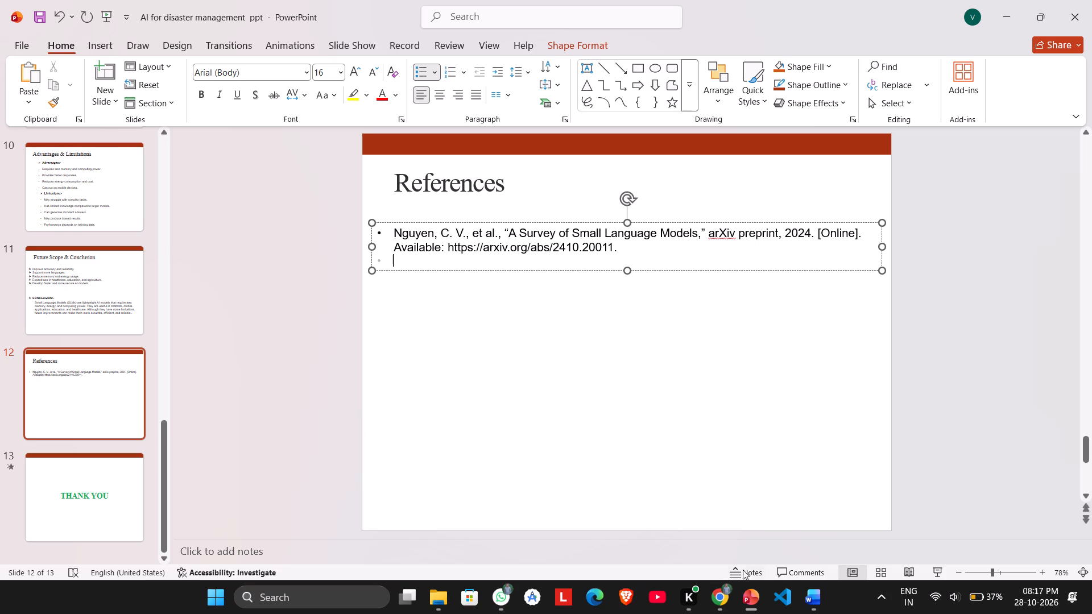
Switch to Chrome, go back from the arXiv page to the STC report PDF and open page 20.
left_click(728, 590)
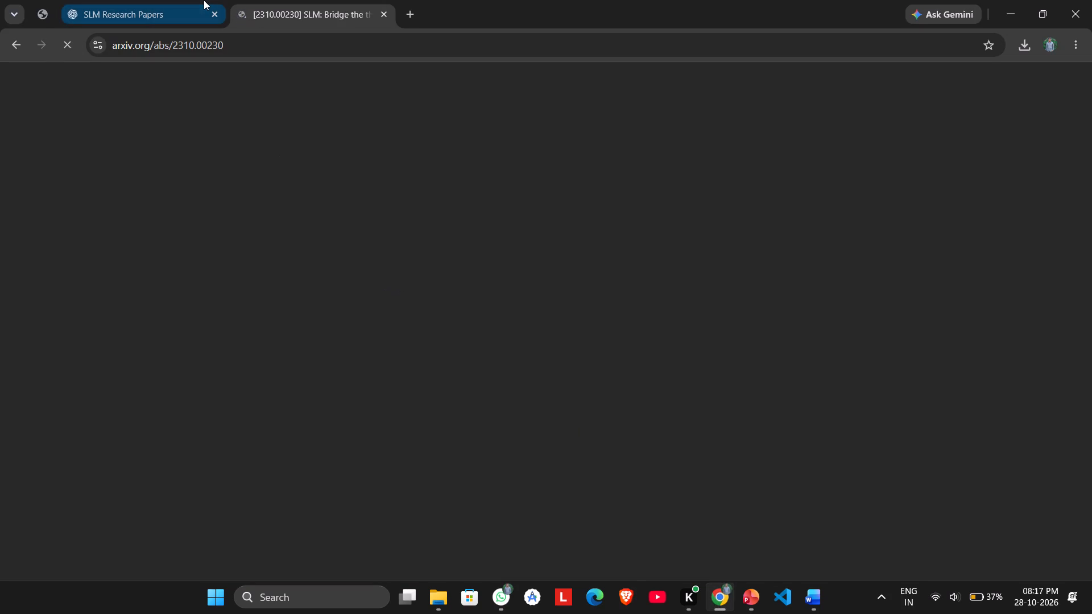
left_click(200, 0)
left_click(289, 0)
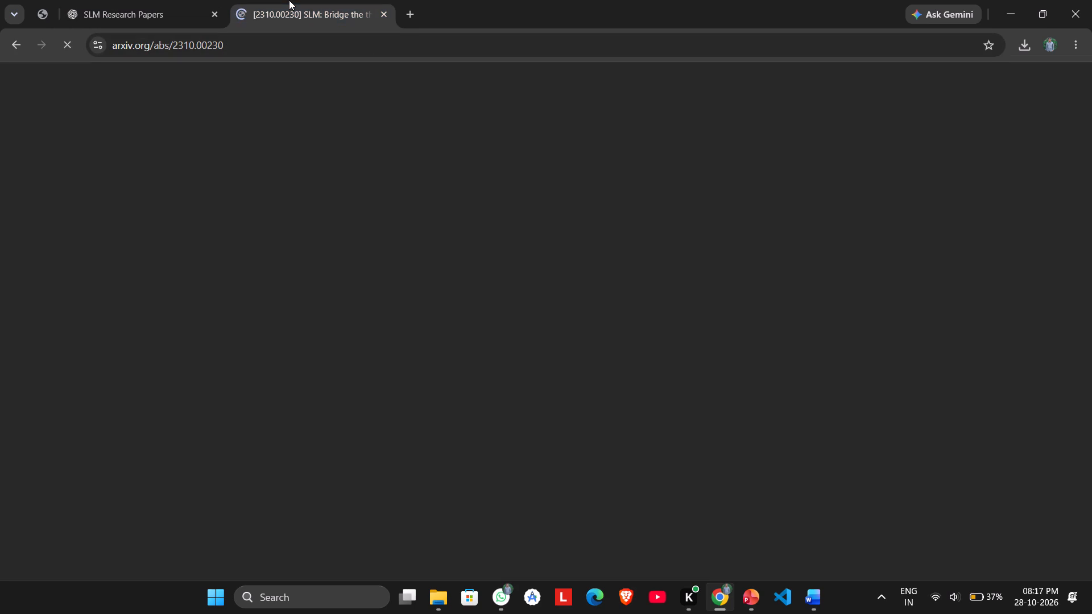
key("ctrl+z")
left_click(11, 48)
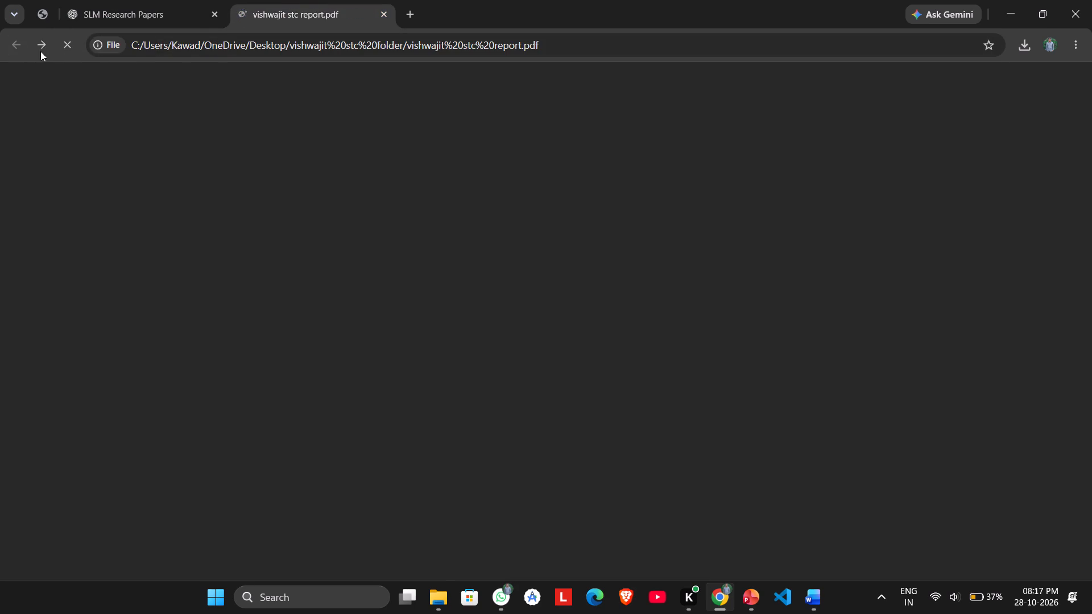
left_click(409, 80)
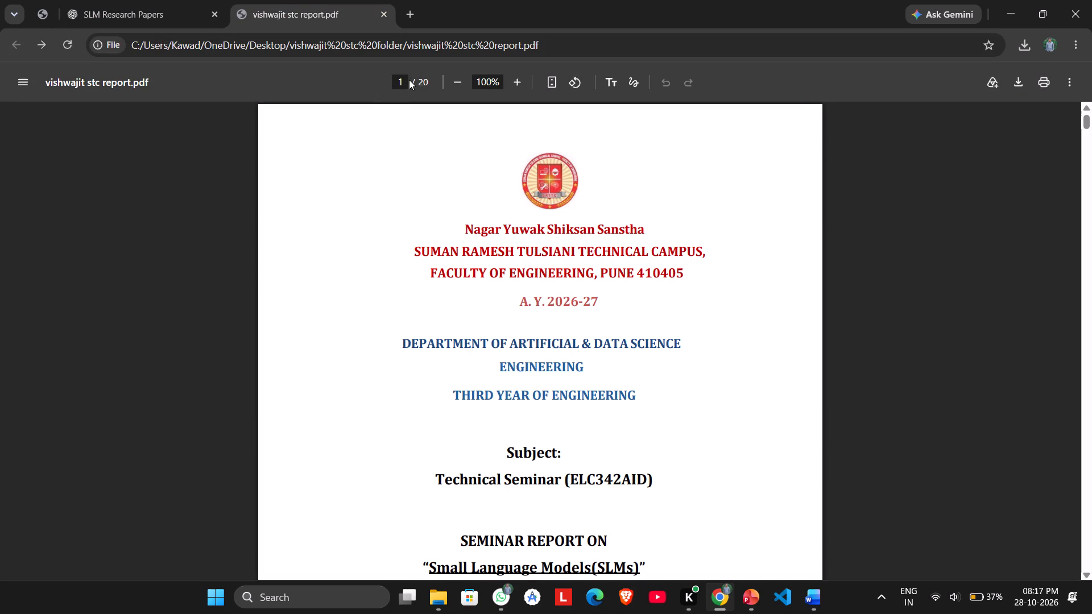
left_click(400, 76)
type("20")
key("Return")
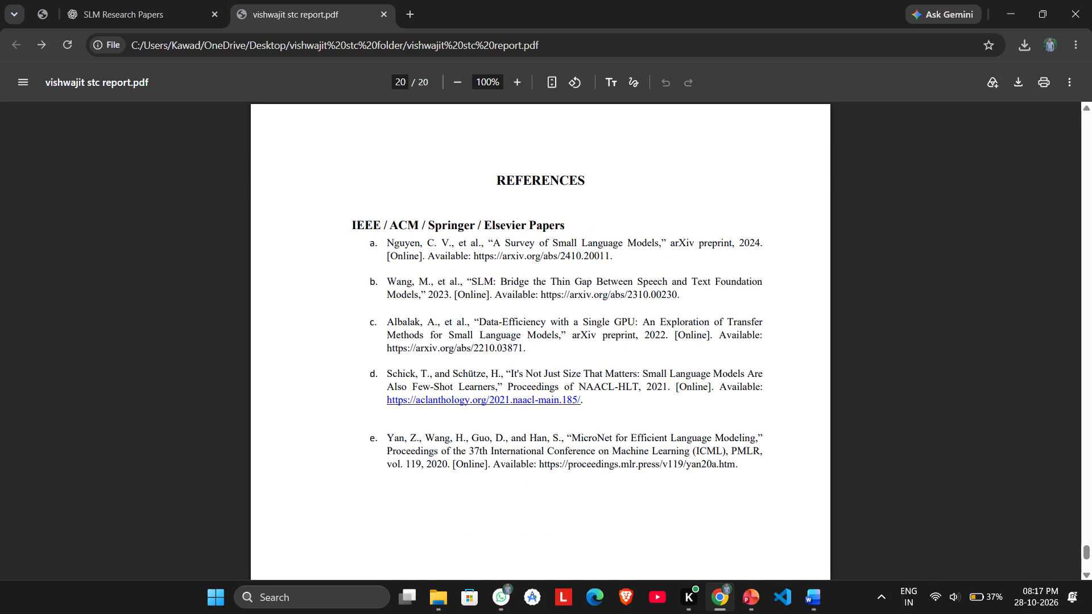
Copy reference b, “SLM: Bridge the Thin Gap Between Speech and Text Foundation Models”, from the PDF into the new bullet on PowerPoint's References slide.
left_click_drag(390, 284, 680, 298)
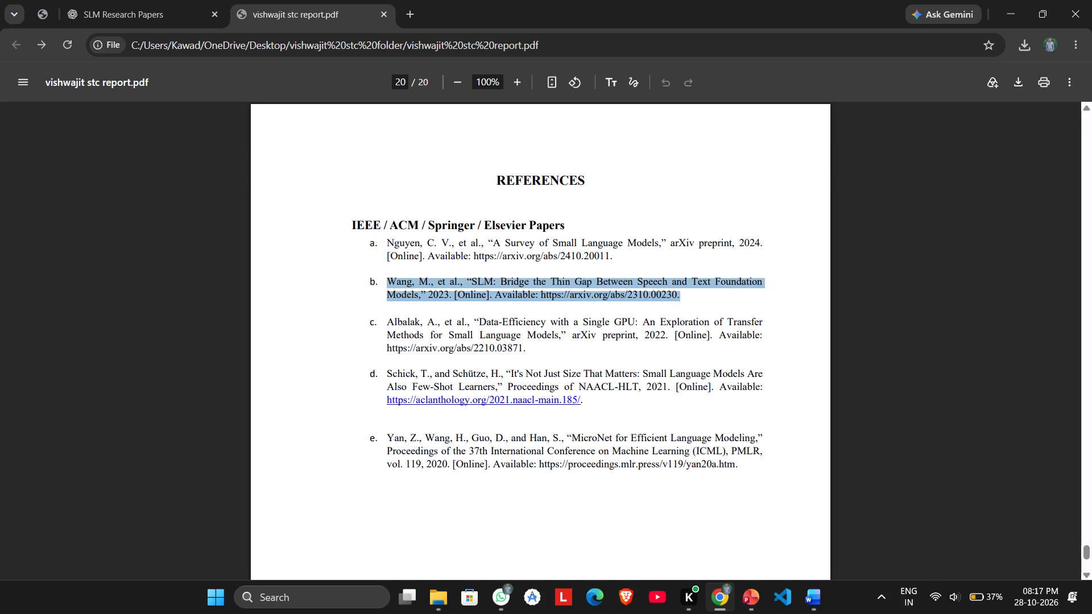
key("ctrl+c")
left_click(760, 603)
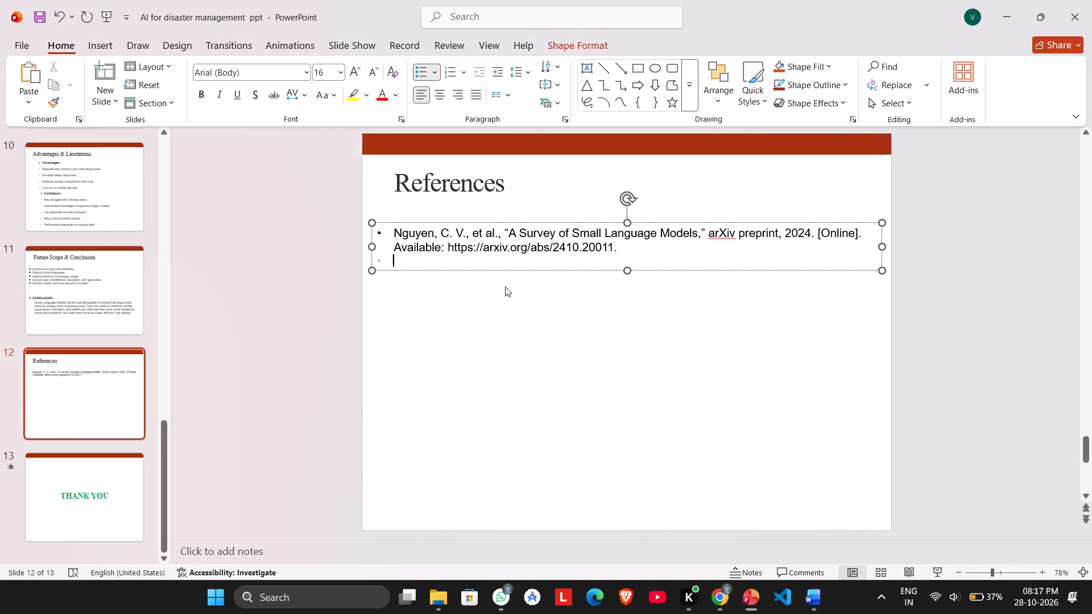
key("ctrl+c")
key("ctrl+v")
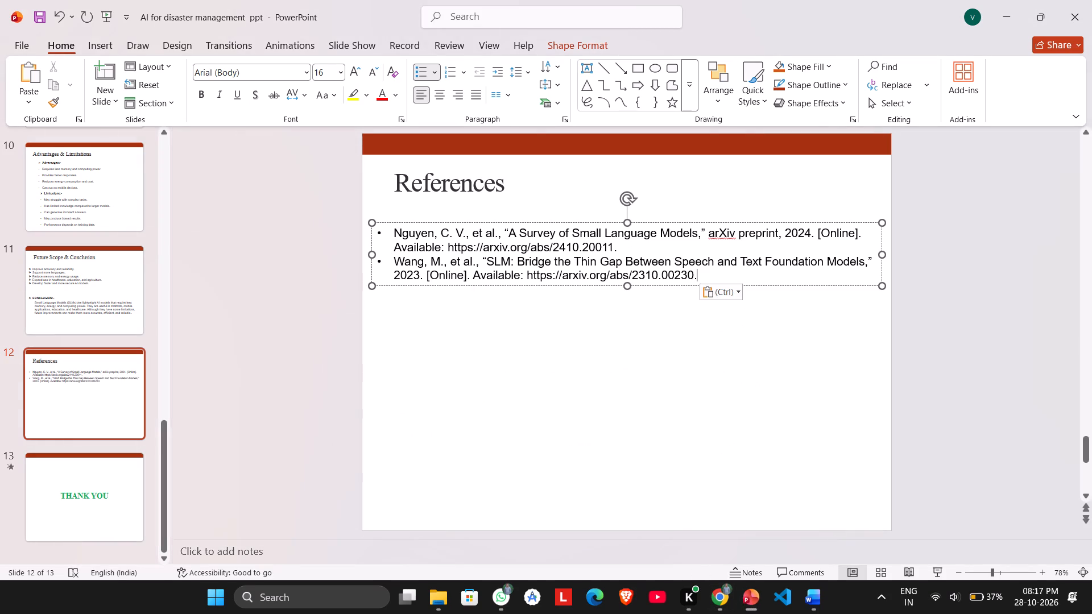
Add reference c, “Data-Efficiency with a Single GPU”, from the PDF in Chrome as a new bullet on PowerPoint's References slide.
key("Return")
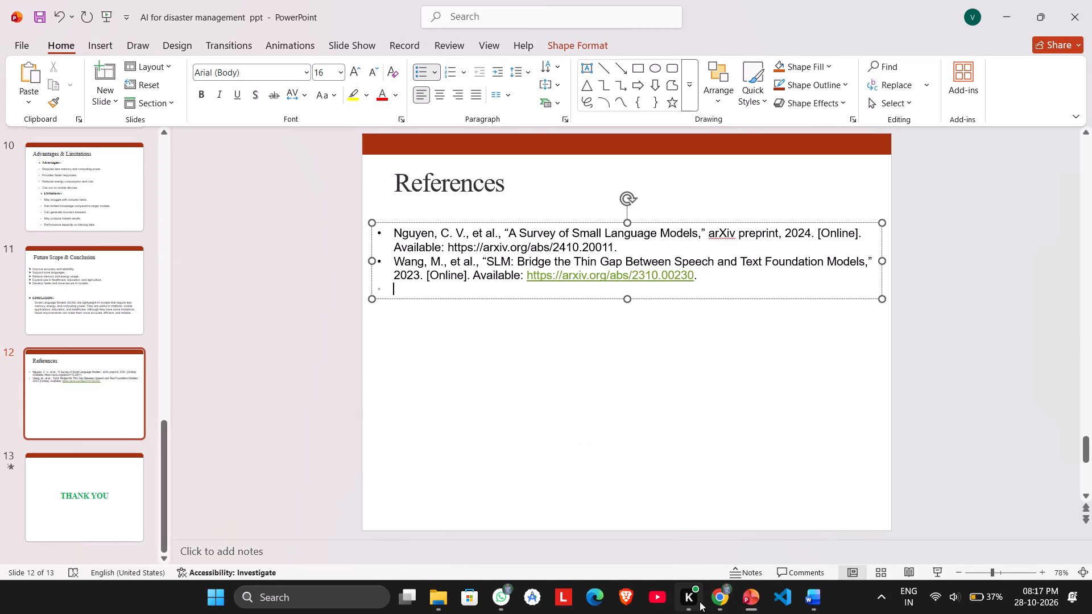
left_click(711, 597)
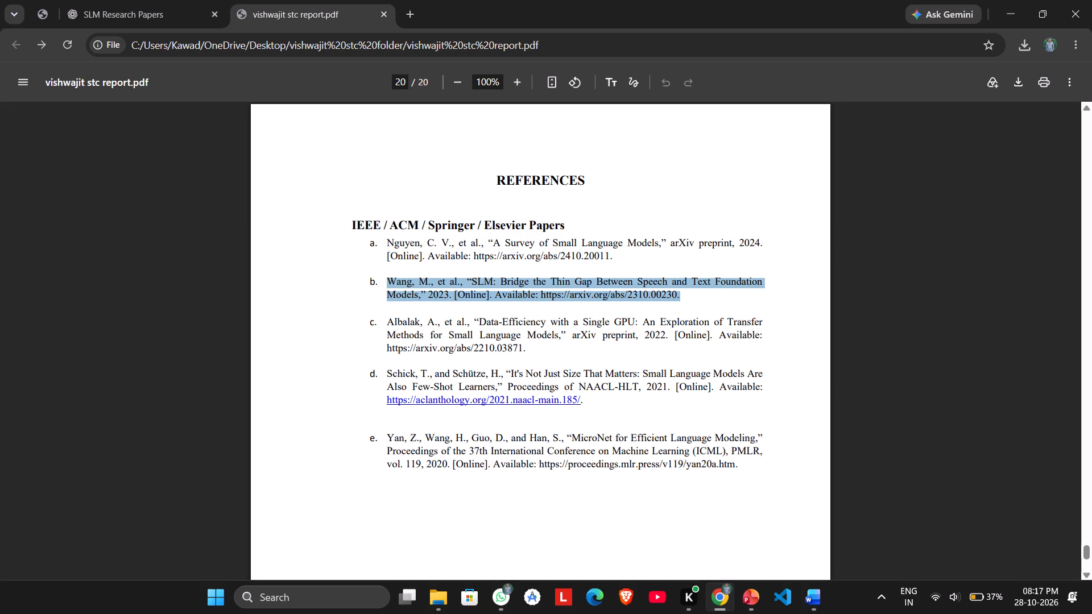
left_click_drag(386, 320, 526, 352)
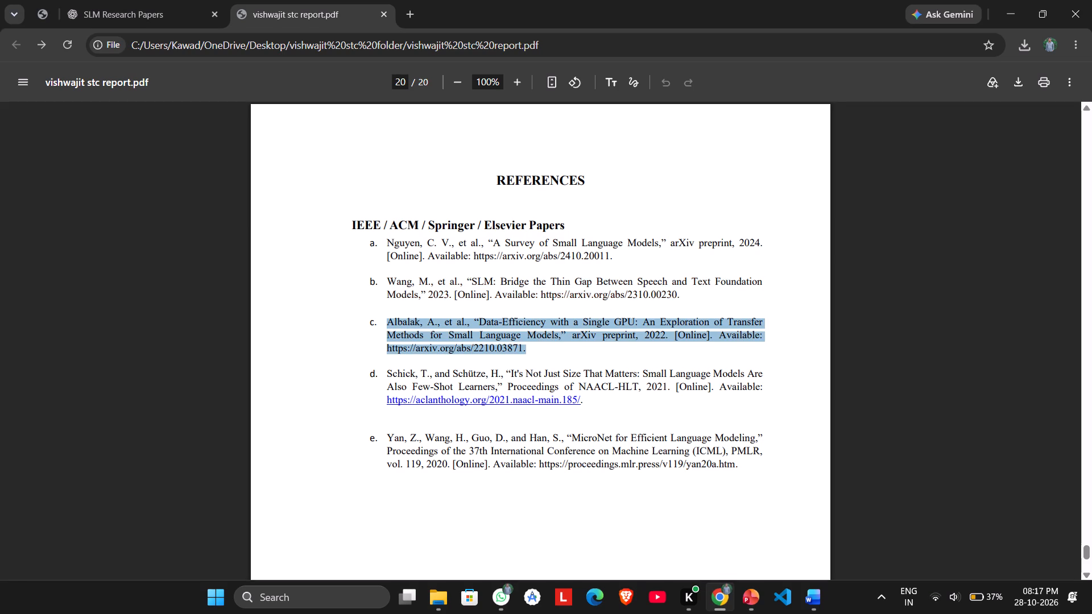
key("ctrl+c")
left_click_drag(743, 594, 801, 596)
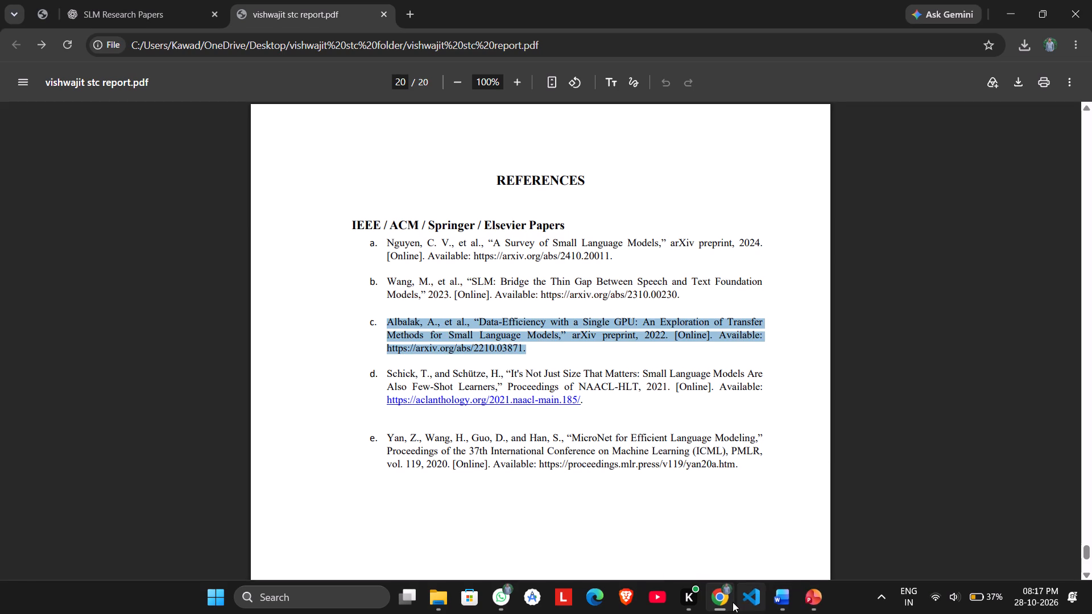
left_click_drag(729, 602, 791, 600)
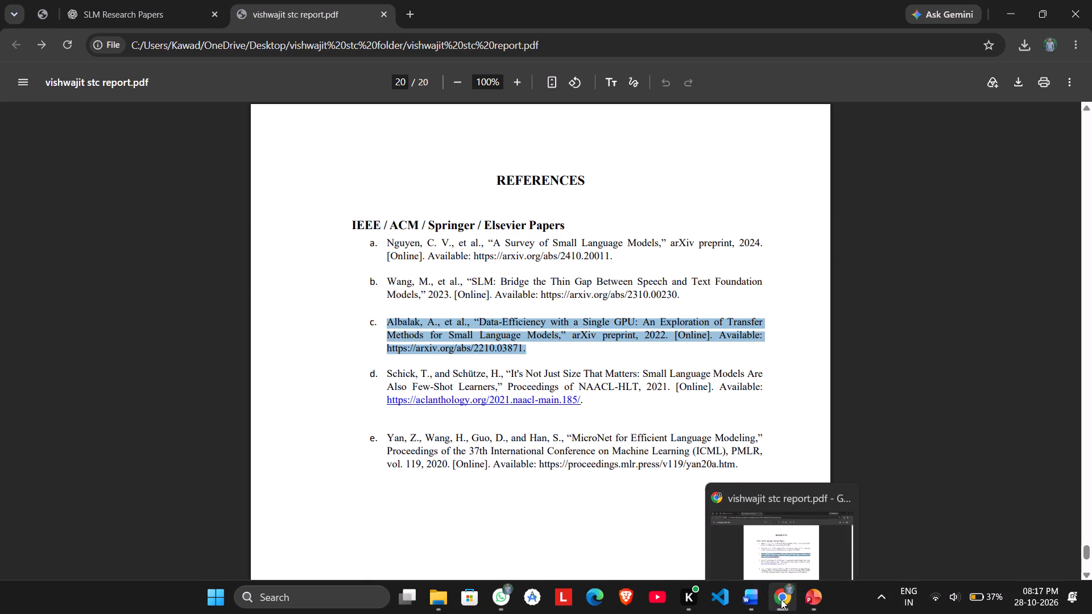
left_click(781, 599)
key("ctrl+v")
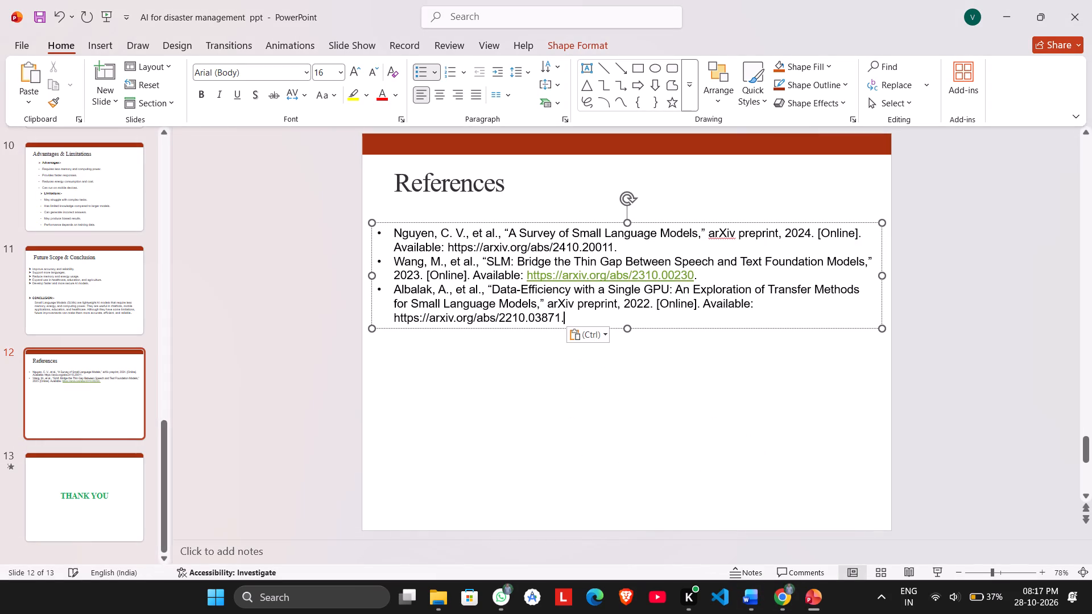
Add reference d, “It's Not Just Size That Matters”, from the PDF in Chrome as a new bullet on PowerPoint's References slide.
key("Return")
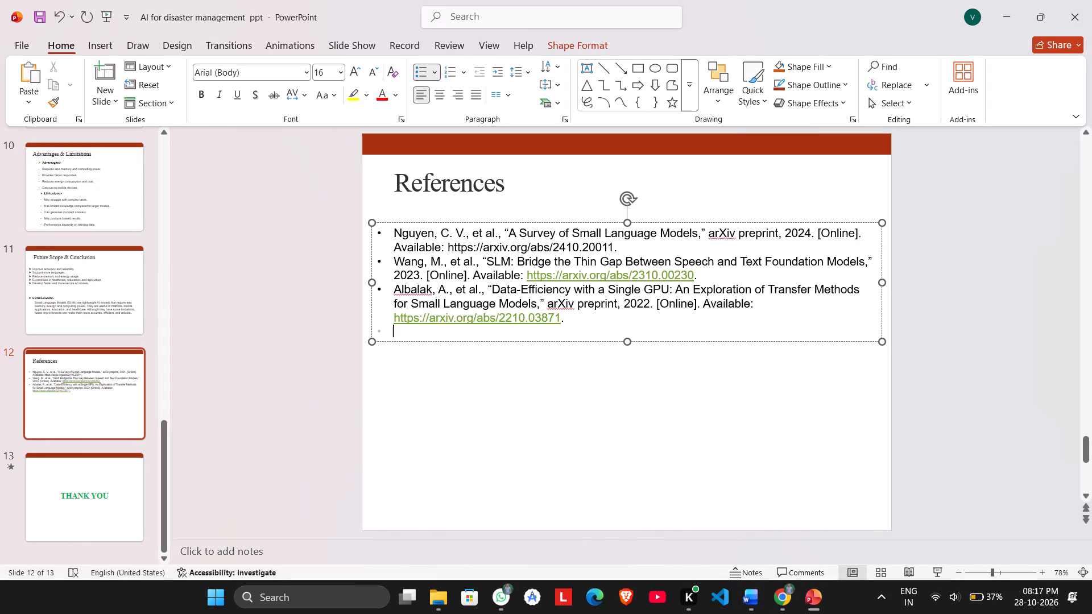
left_click(783, 609)
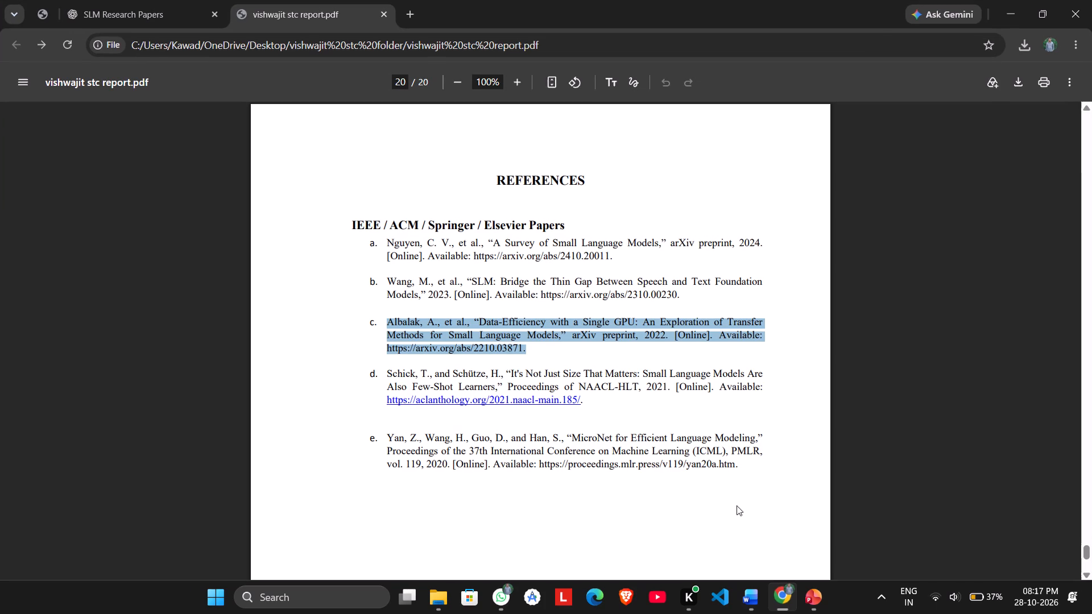
left_click_drag(387, 372, 580, 405)
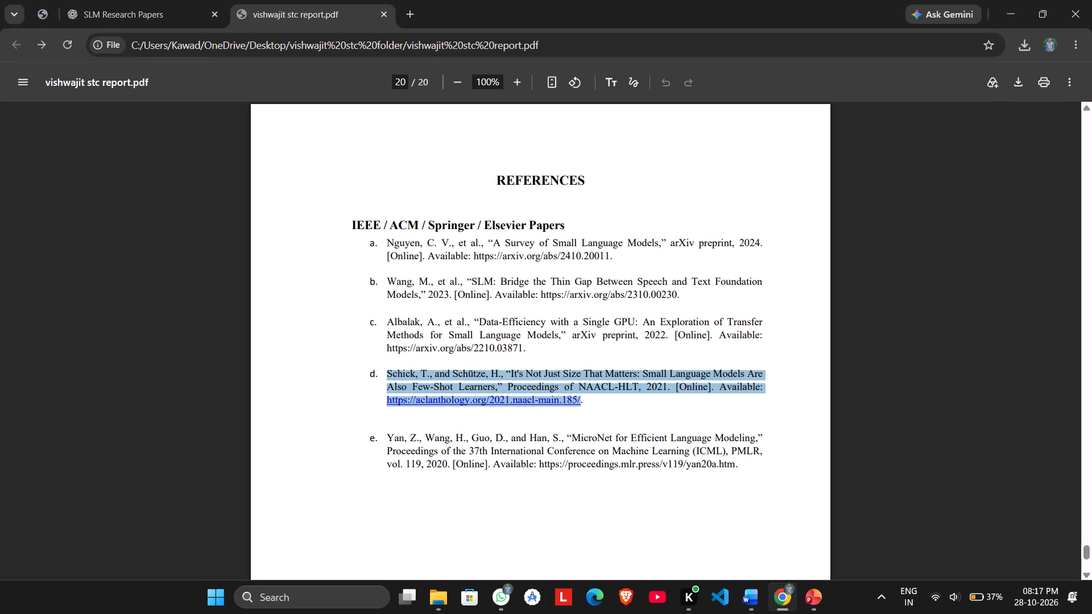
left_click_drag(580, 405, 583, 403)
key("ctrl+c")
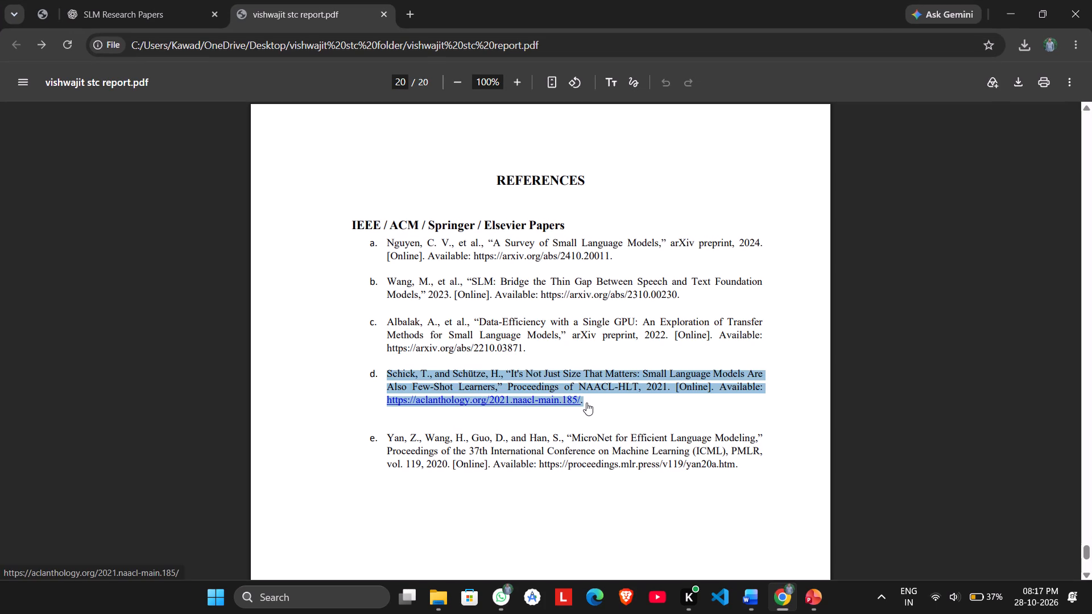
left_click(812, 602)
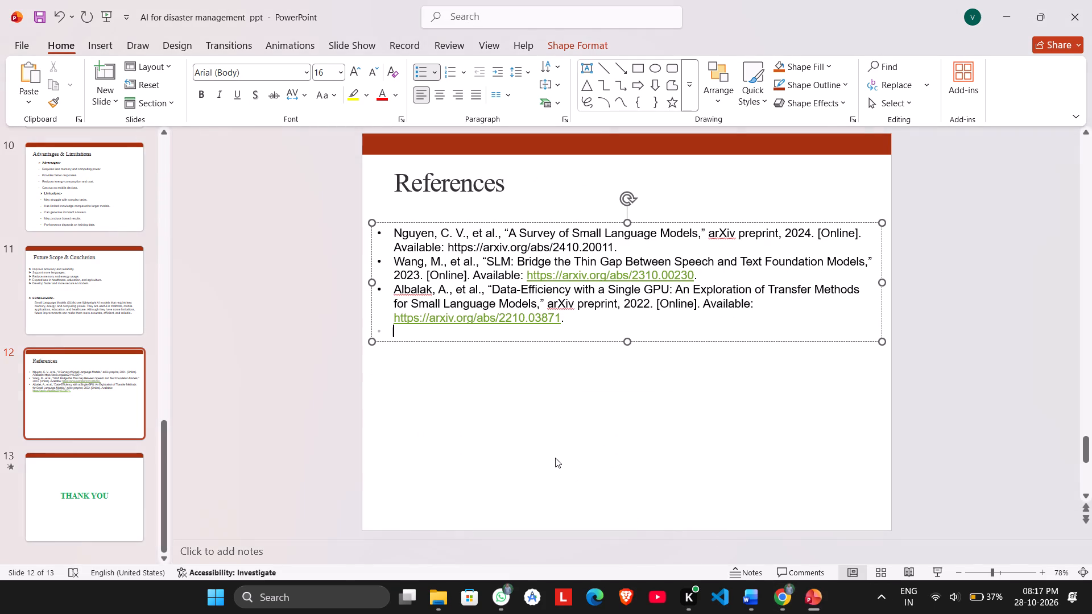
key("ctrl+v")
Add reference e, “MicroNet for Efficient Language Modeling”, from the PDF in Chrome as a new bullet on PowerPoint's References slide.
key("Return")
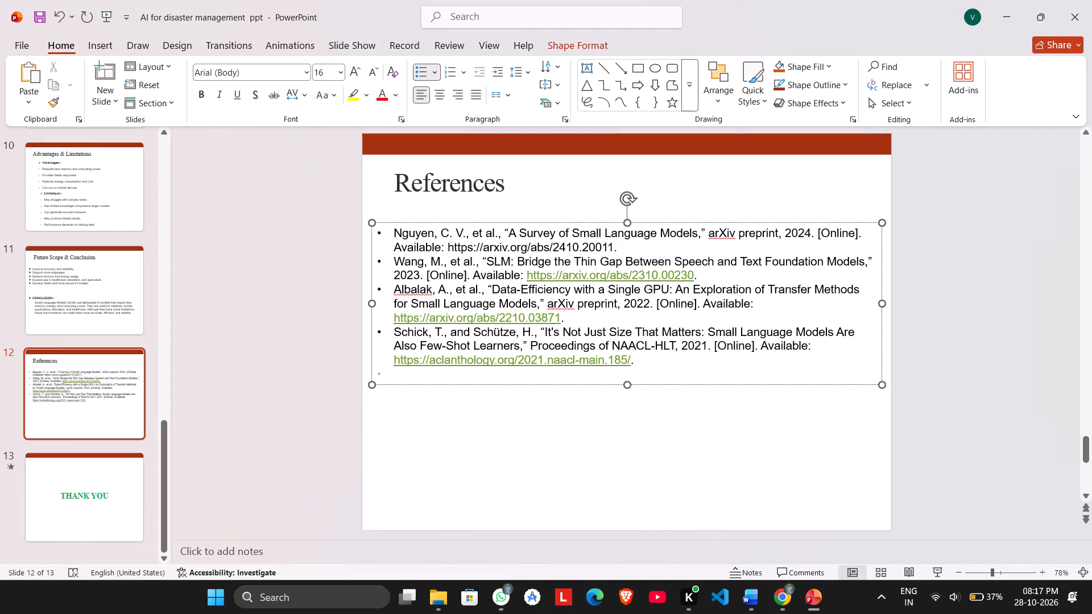
left_click(786, 607)
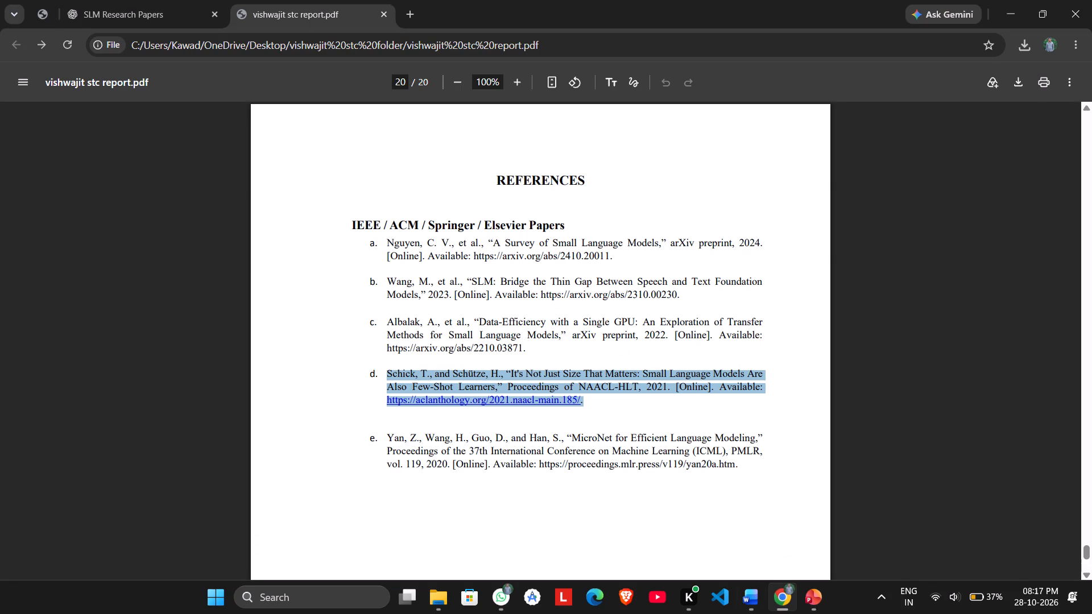
left_click_drag(383, 433, 722, 464)
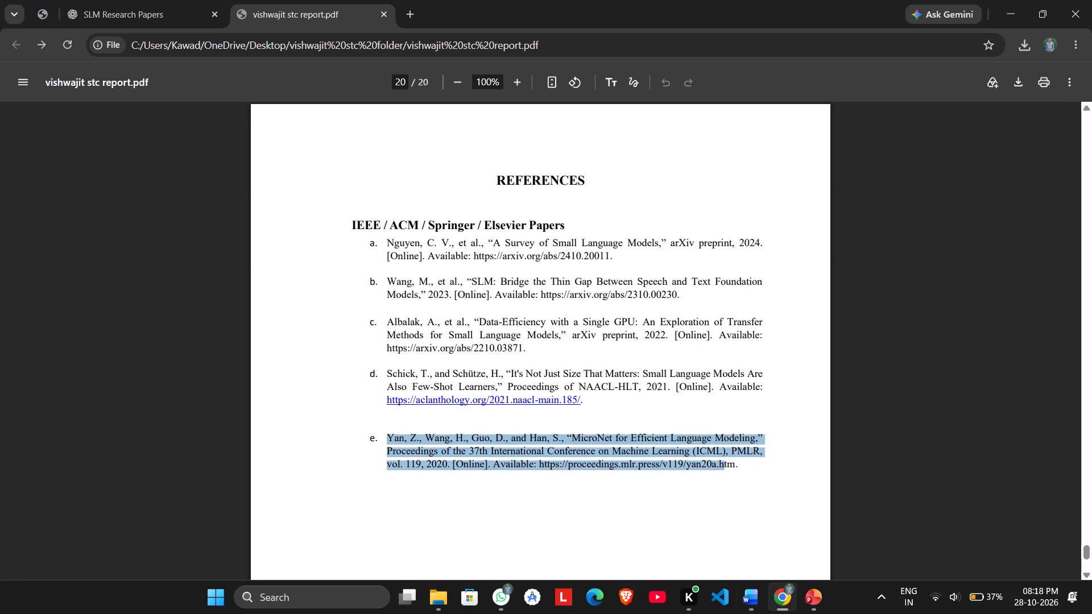
left_click_drag(722, 464, 738, 465)
key("ctrl+c")
left_click(816, 593)
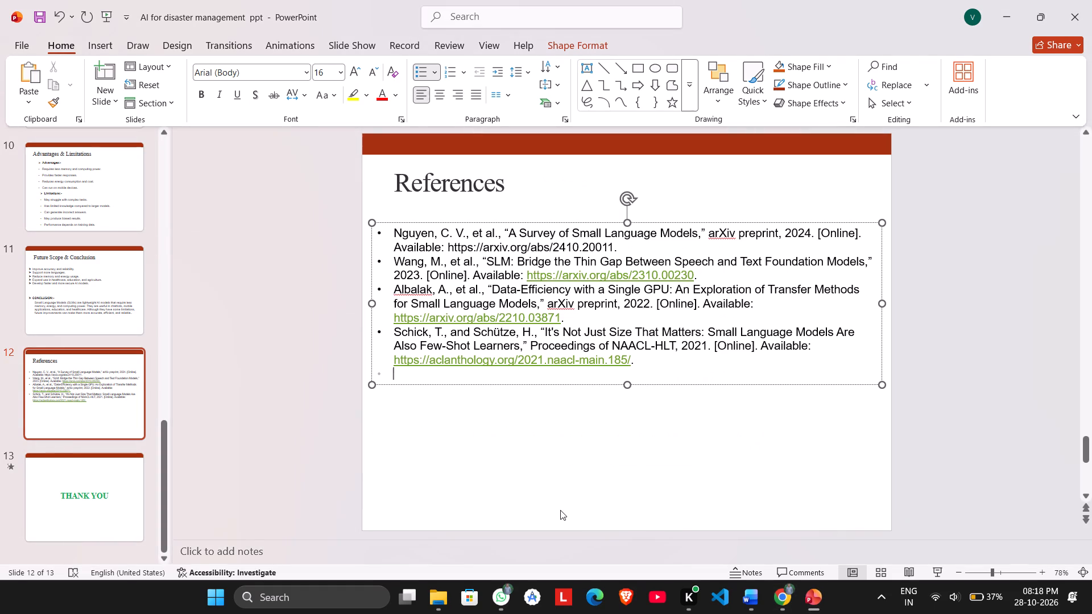
key("ctrl+v")
Insert a blank line without a bullet between each pair of consecutive references on the References slide.
left_click(660, 359)
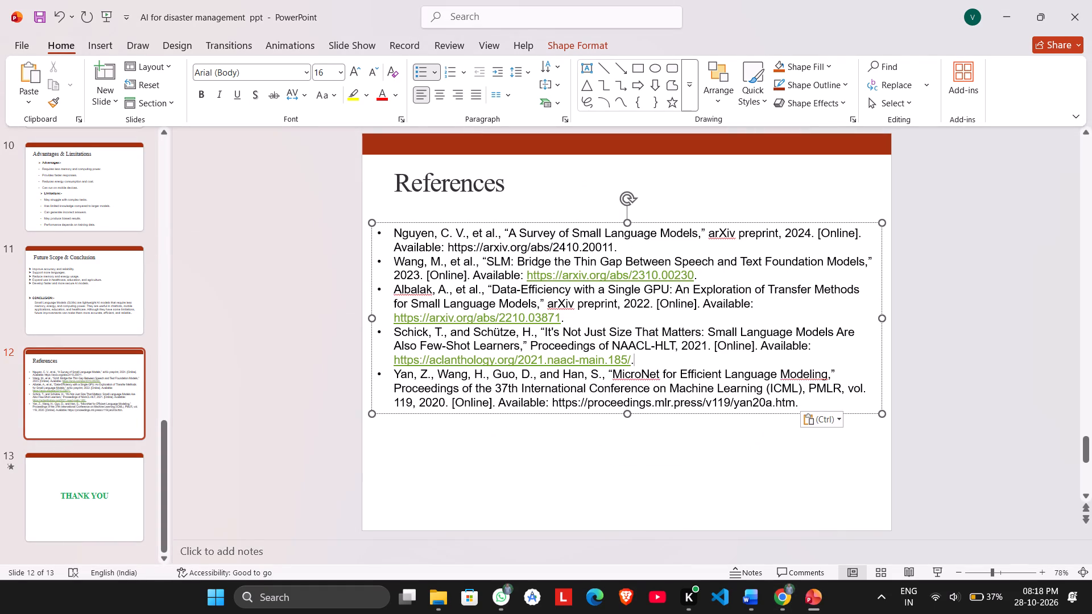
key("Return")
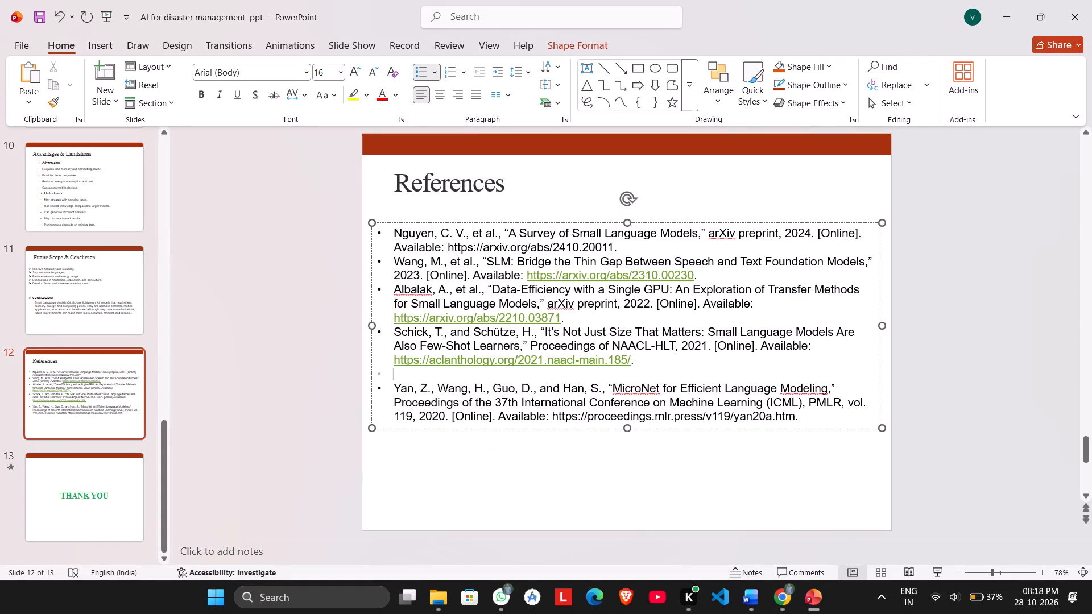
key("BackSpace")
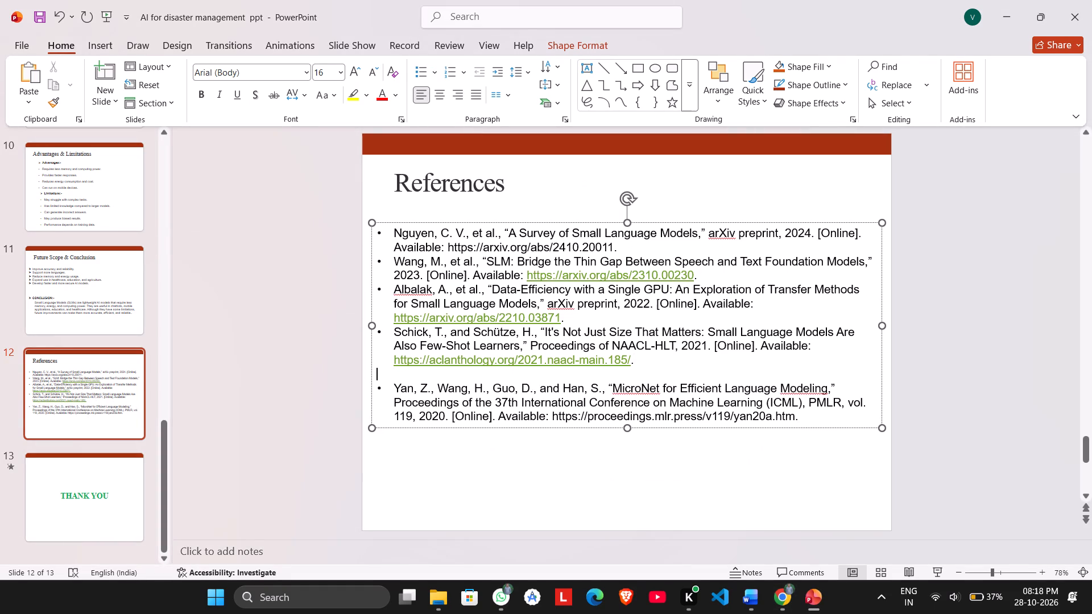
left_click(576, 310)
key("Return")
key("BackSpace")
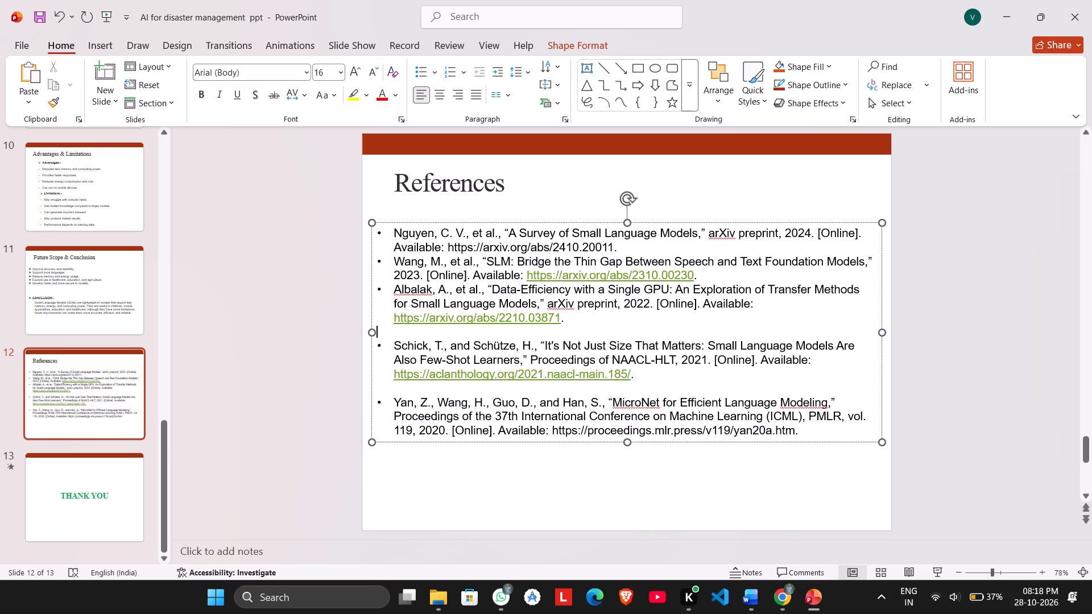
left_click(706, 275)
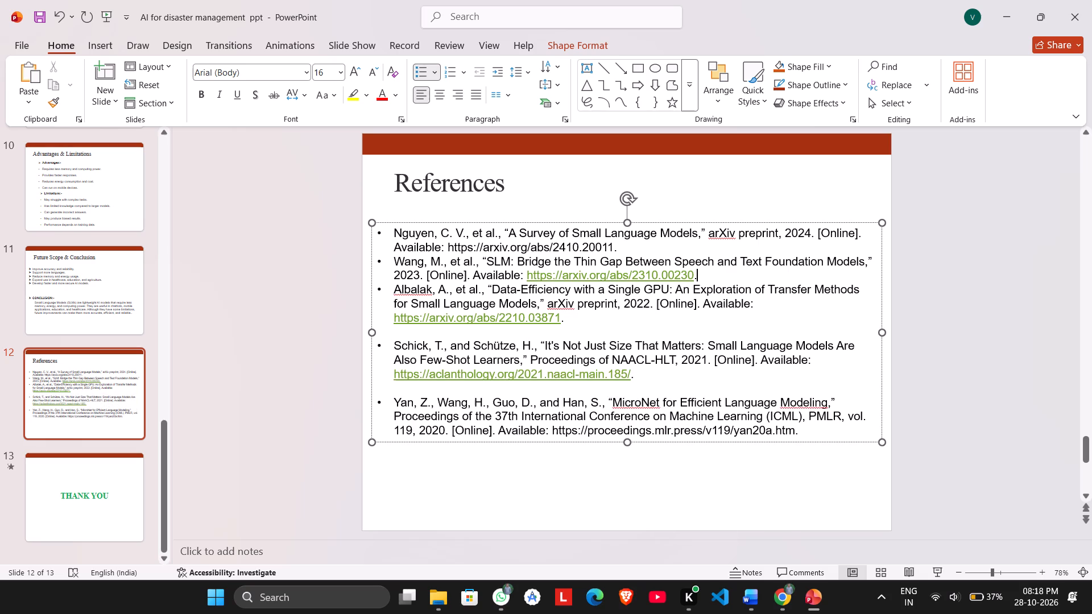
key("Return")
key("BackSpace")
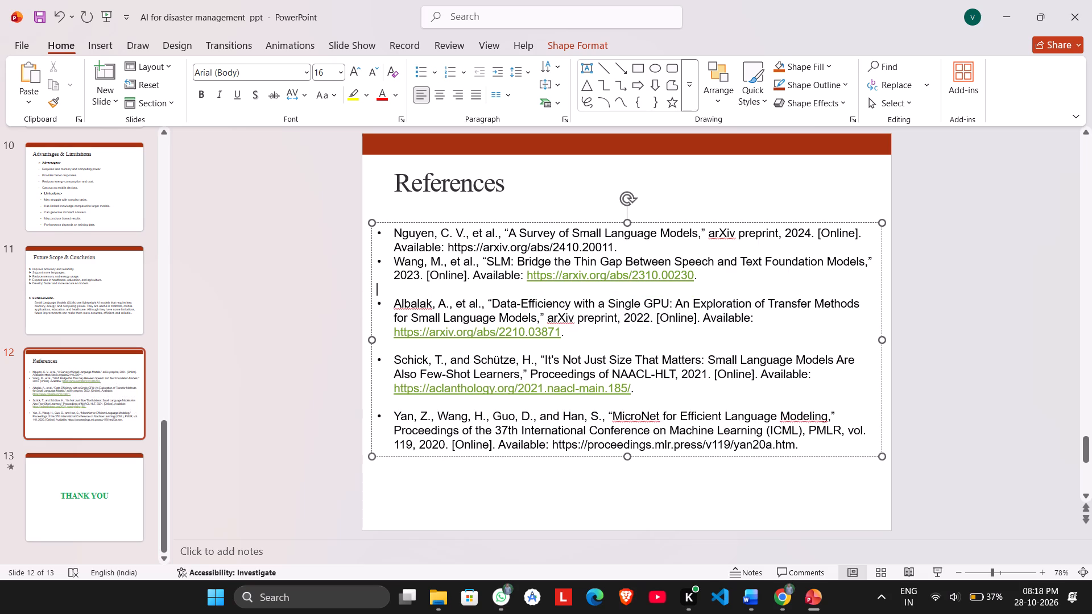
left_click(657, 246)
key("Return")
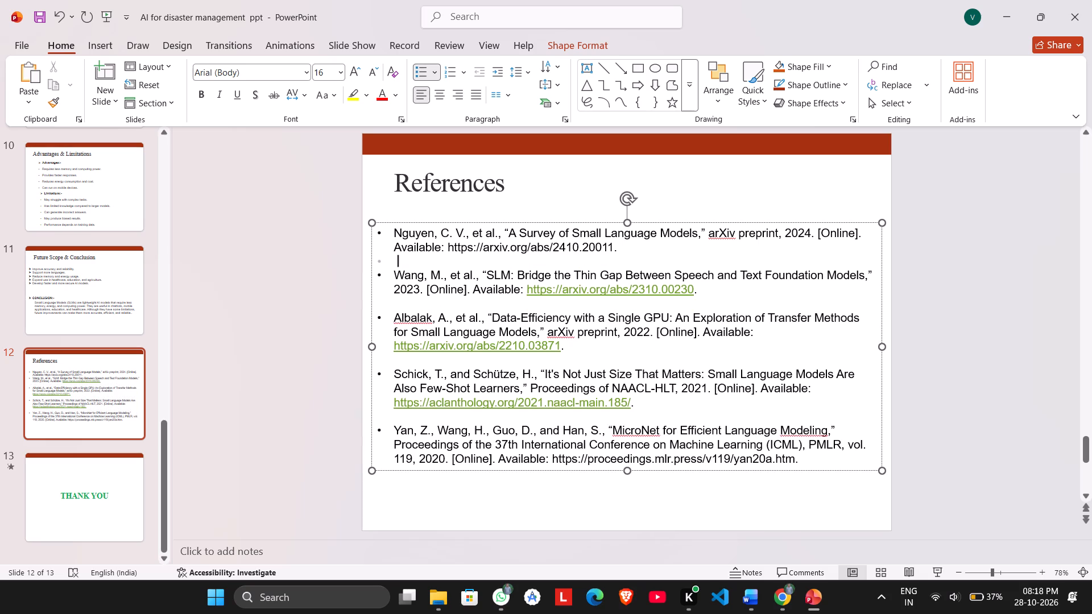
key("BackSpace")
Save the presentation.
key("ctrl+s")
key("ctrl+s")
key("ctrl+s")
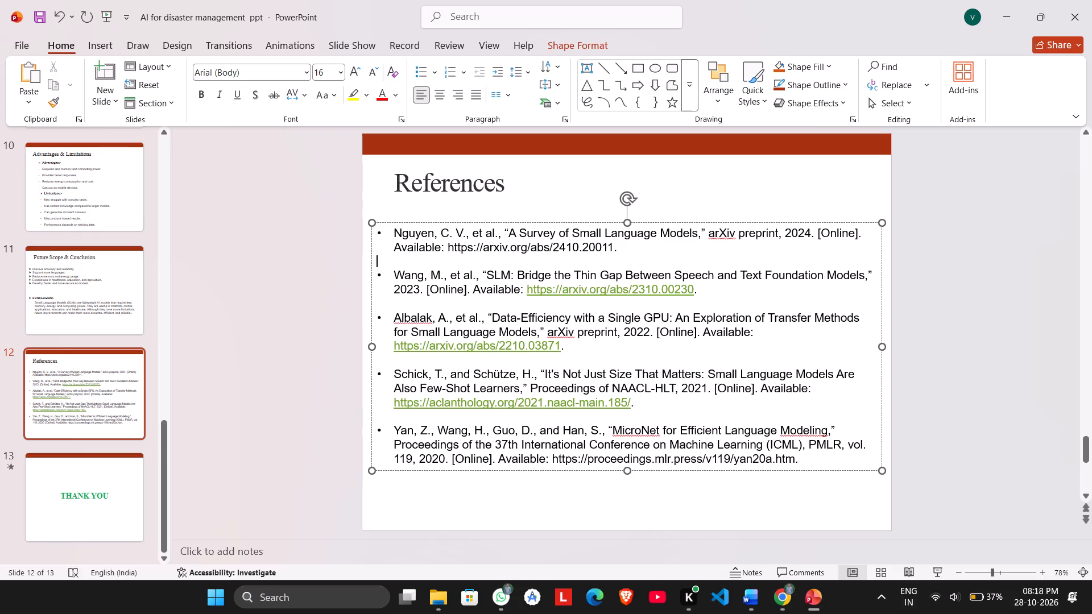
Save a copy of the presentation as “small language model” in the “vishwajit stc folder” on the Desktop.
left_click(14, 43)
left_click(48, 225)
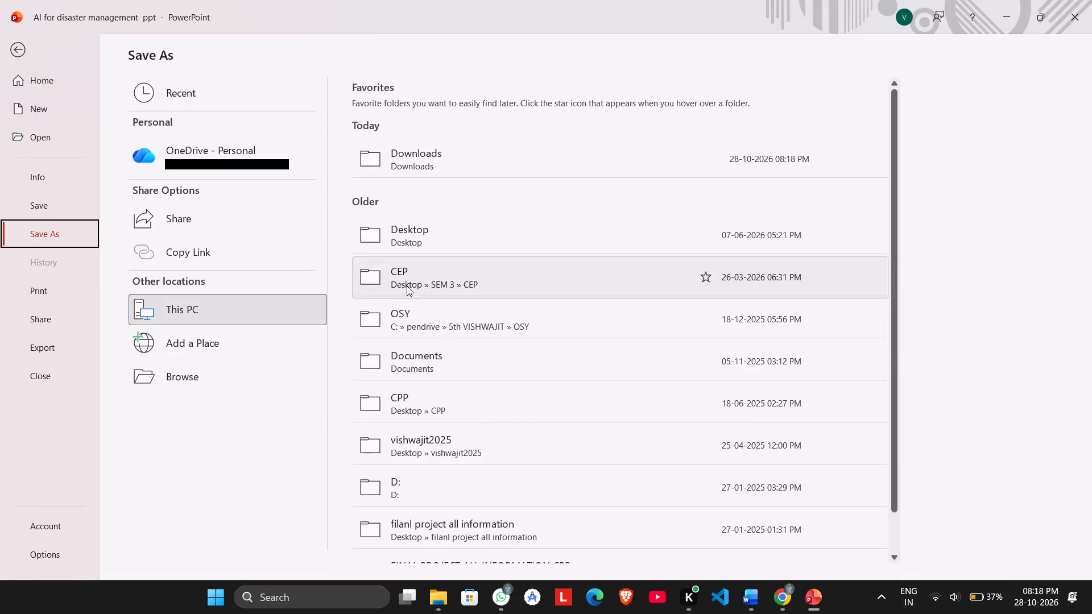
left_click(218, 367)
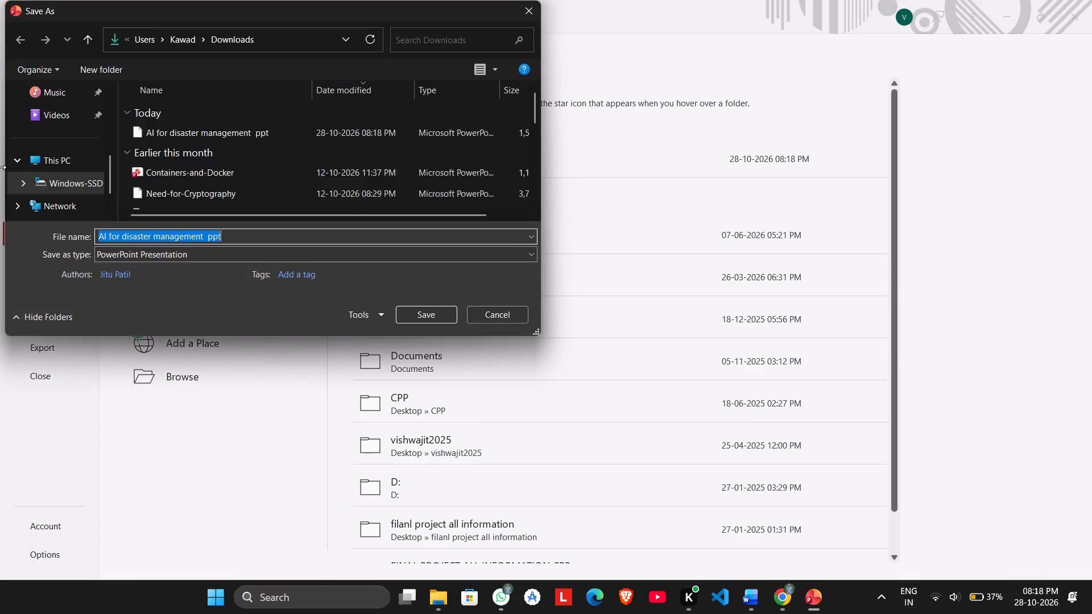
scroll(77, 176, "up", 3)
left_click(77, 186)
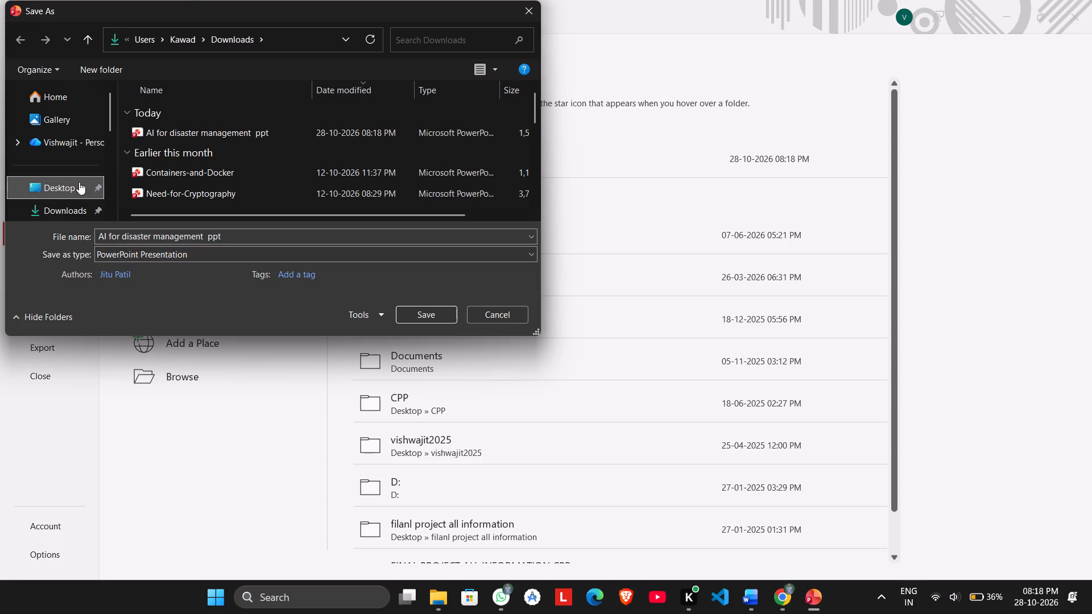
scroll(229, 154, "down", 4)
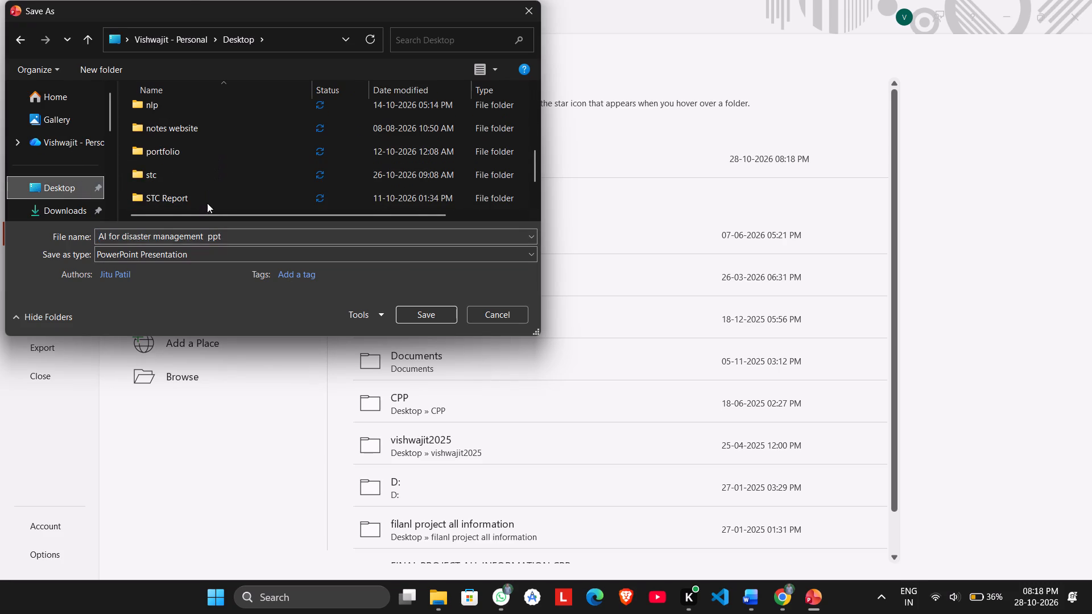
scroll(209, 165, "down", 1)
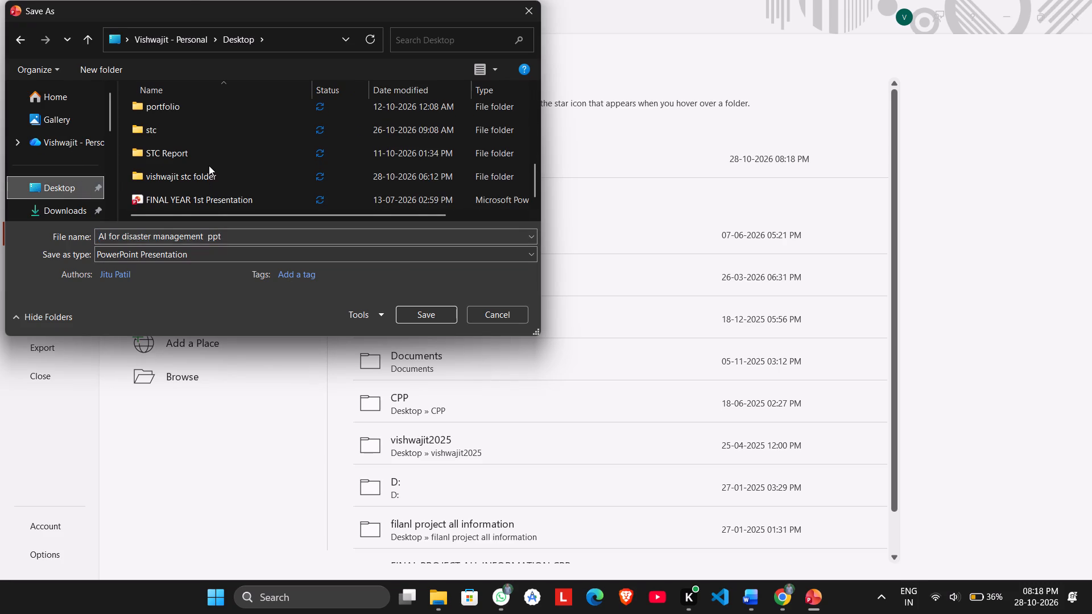
double_click(207, 175)
left_click(222, 235)
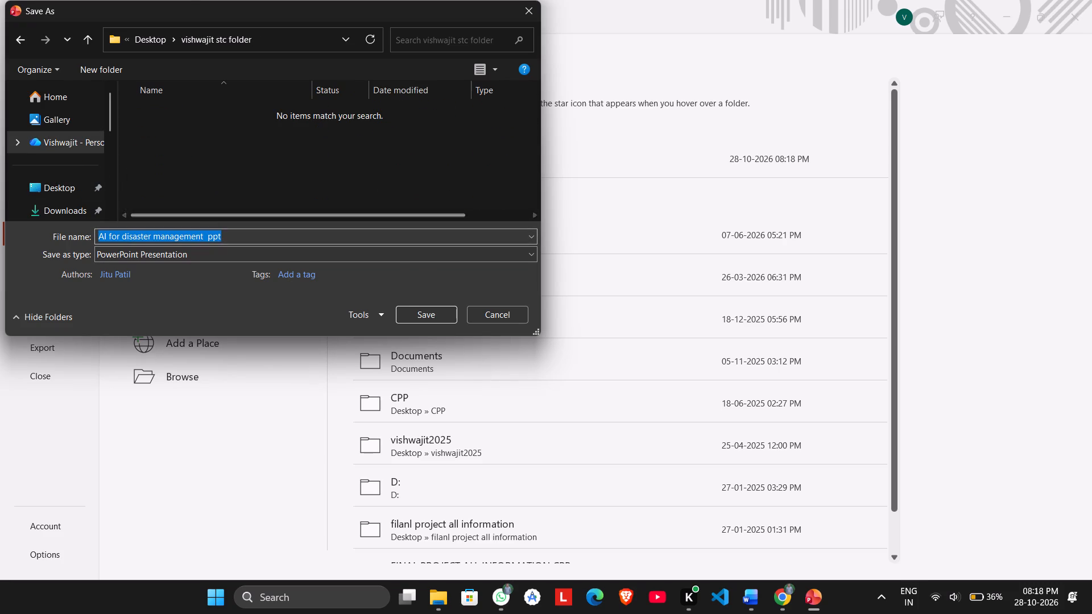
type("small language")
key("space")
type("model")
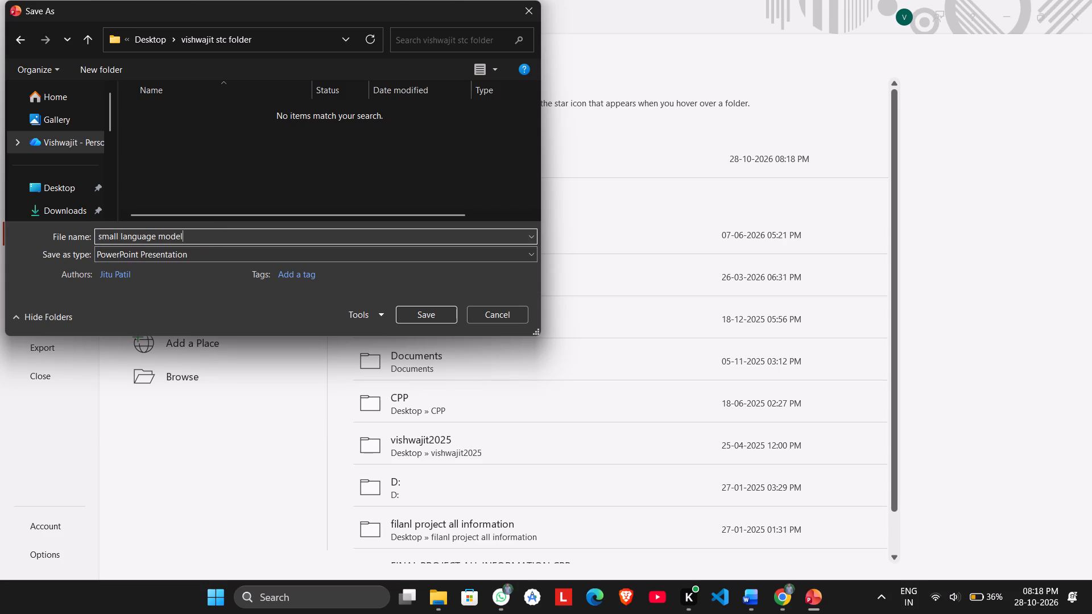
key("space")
Save the copy as the PowerPoint presentation “small language model” in the “vishwajit stc folder” on the Desktop.
left_click(416, 312)
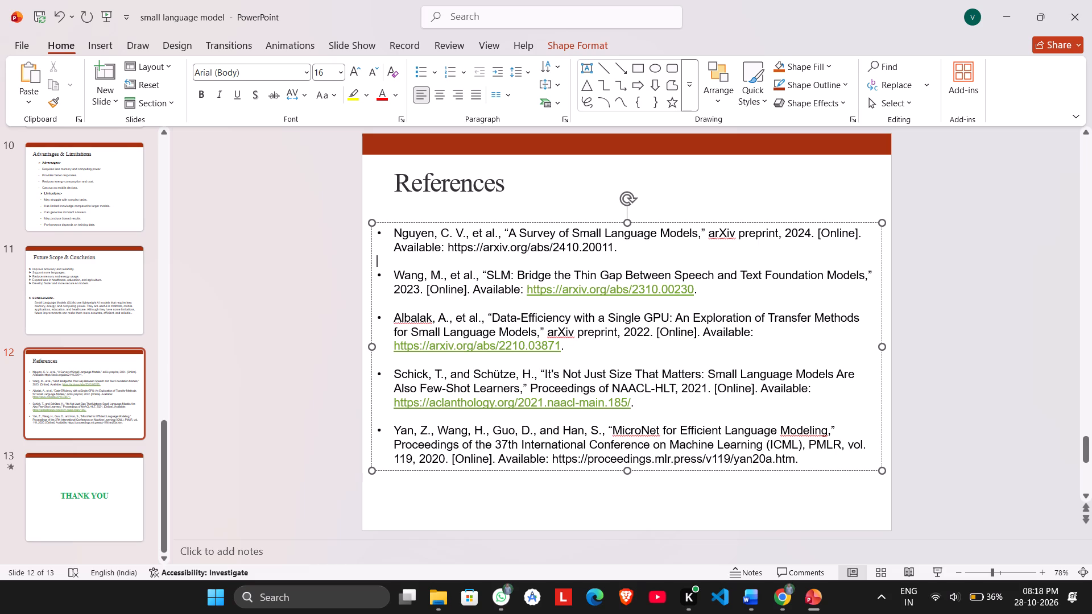
Close the “small language model” presentation.
left_click(1090, 1)
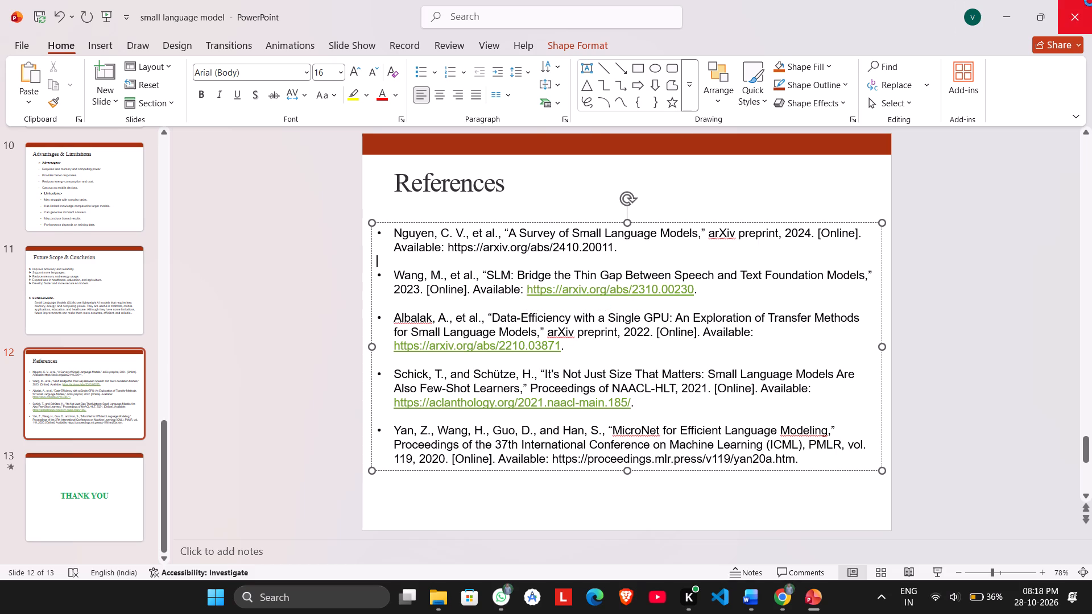
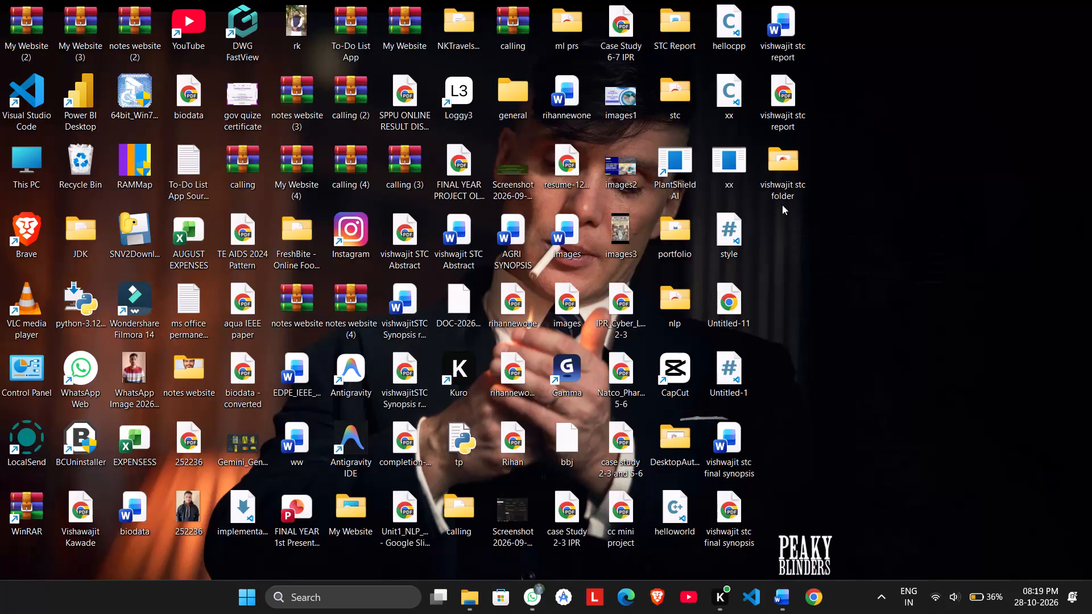
Compress the “vishwajit stc folder” on the Desktop into the WinRAR archive “vishwajit stc folder.rar”.
left_click(775, 166)
right_click(775, 166)
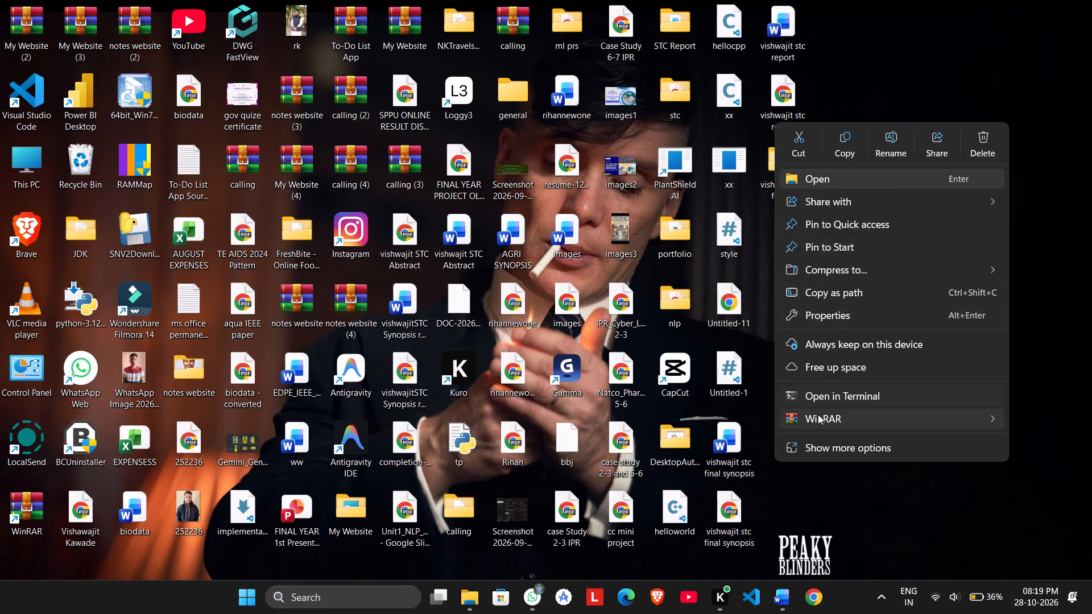
left_click(818, 414)
left_click(680, 445)
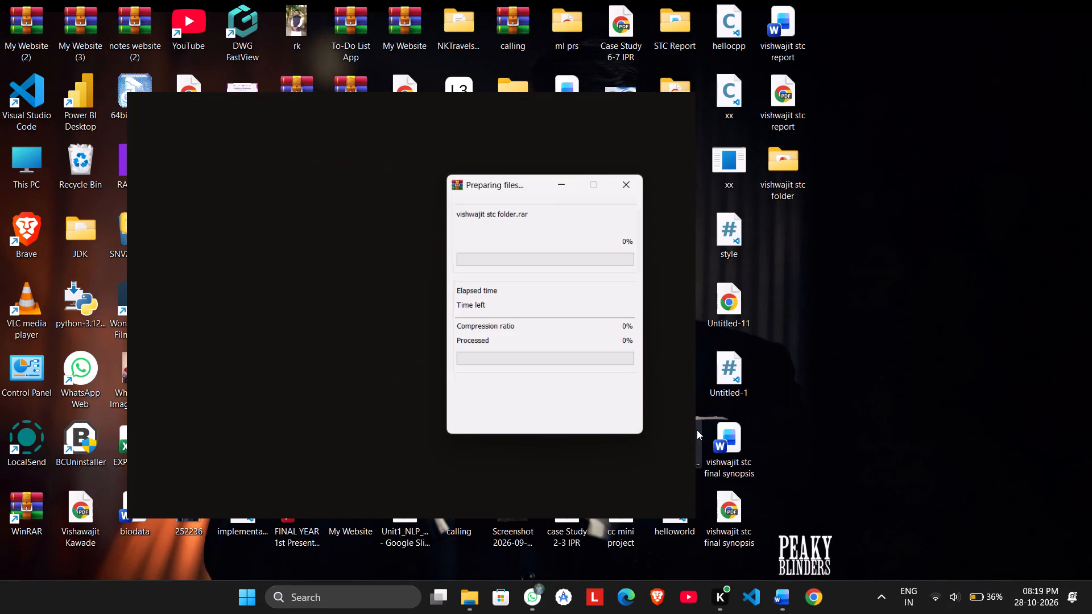
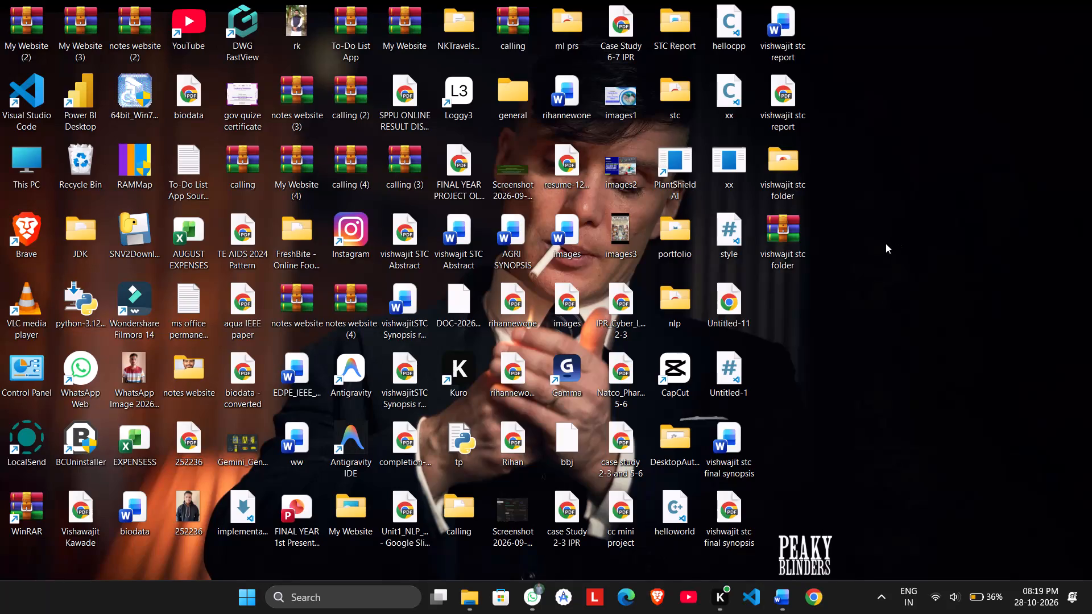
Copy the “vishwajit stc folder” RAR archive from the Desktop to the clipboard.
left_click(783, 240)
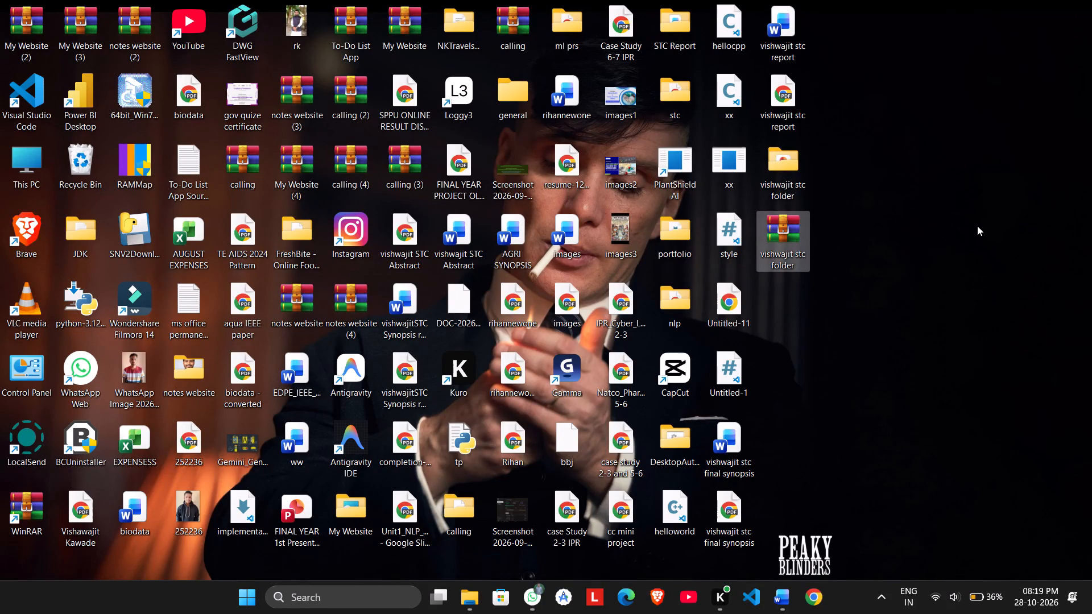
key("ctrl+c")
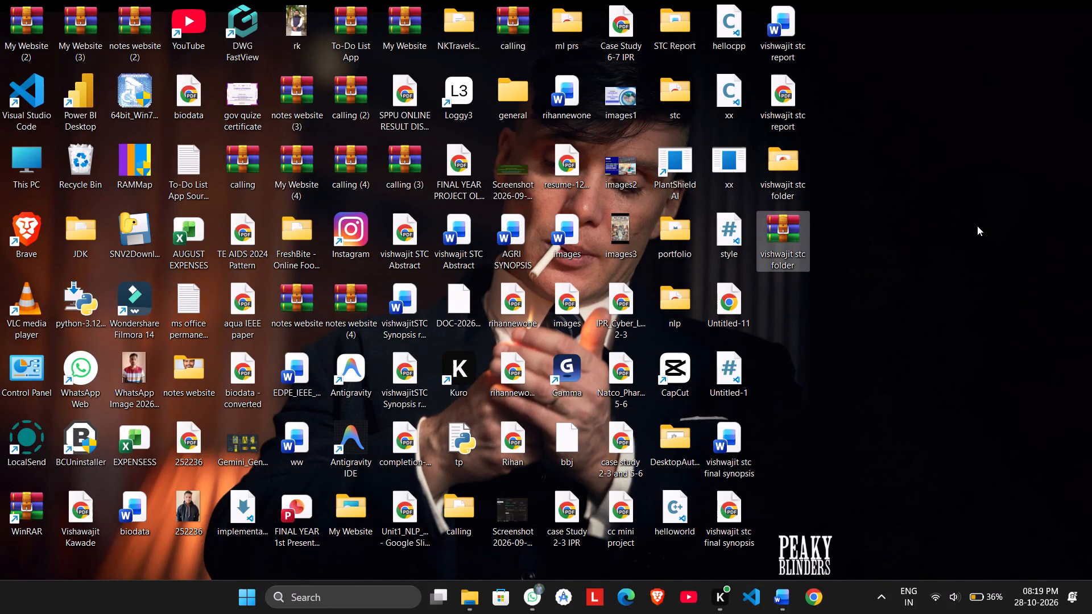